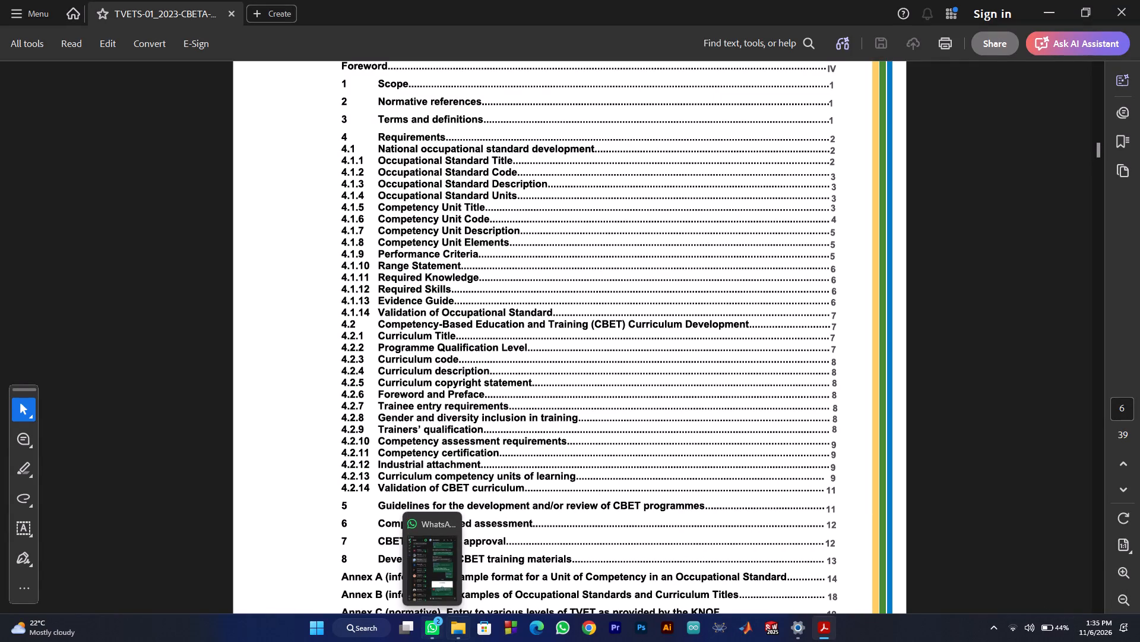
Switch to File Explorer and open the practical session plan document from the My Work_practice folder.
left_click(457, 625)
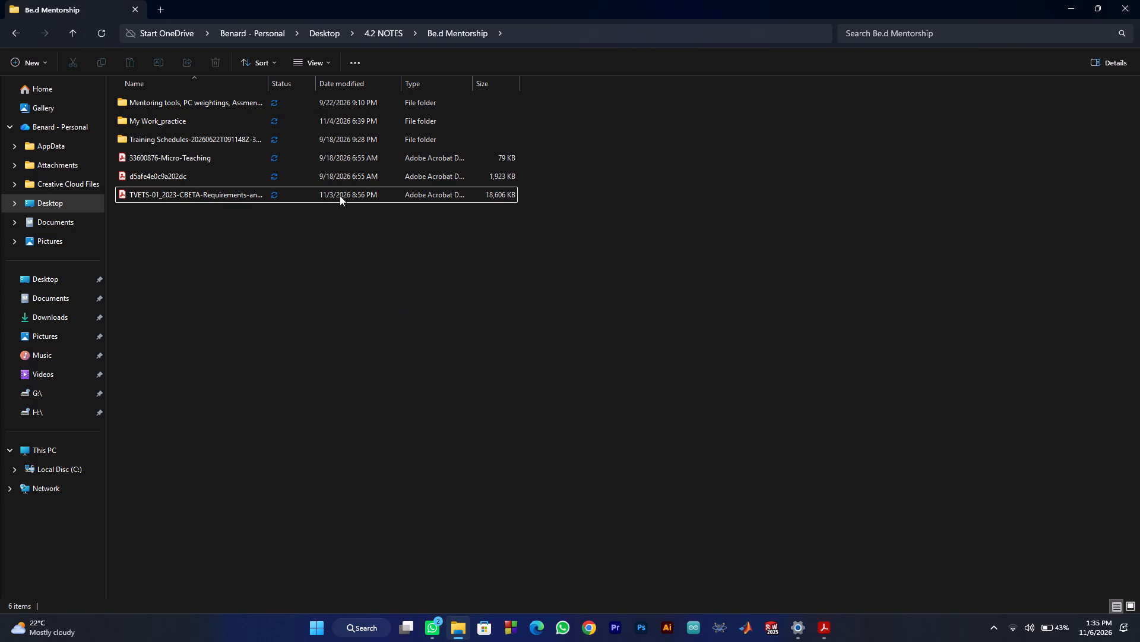
double_click(194, 119)
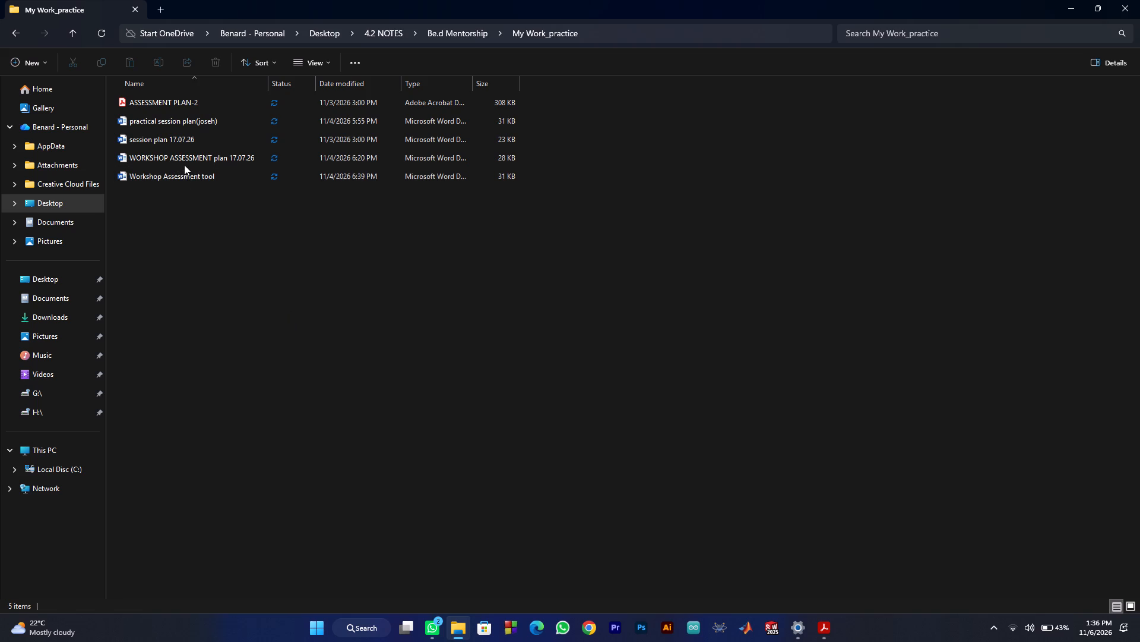
double_click(178, 118)
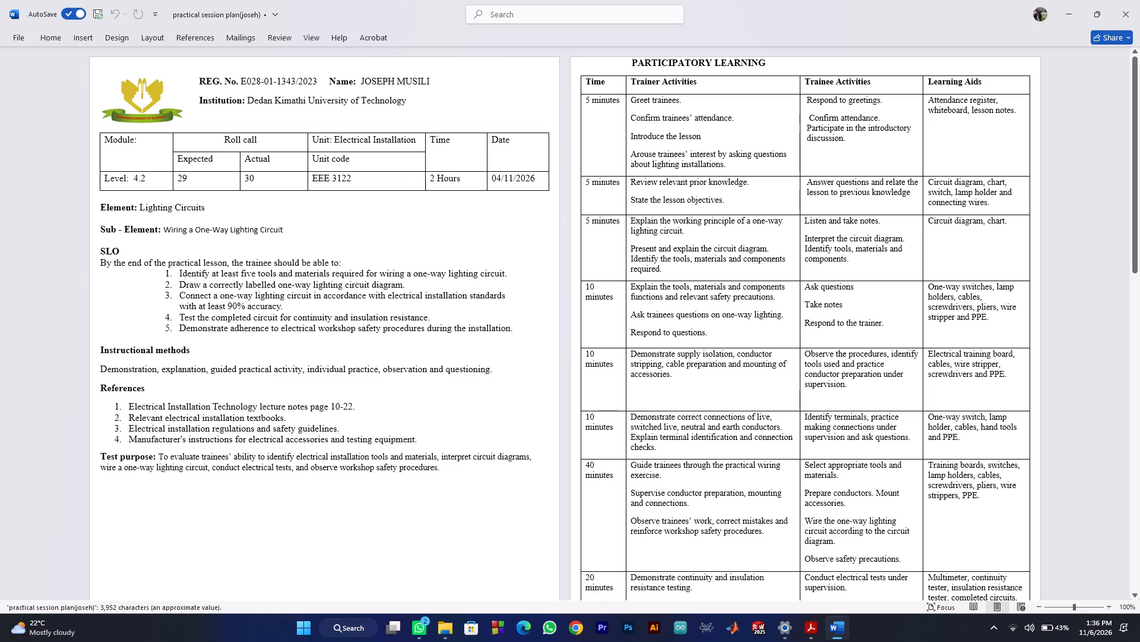
Enlarge the session plan to 120% and review its objectives, participatory learning table and self-evaluation section.
left_click(1105, 609)
left_click(1105, 609)
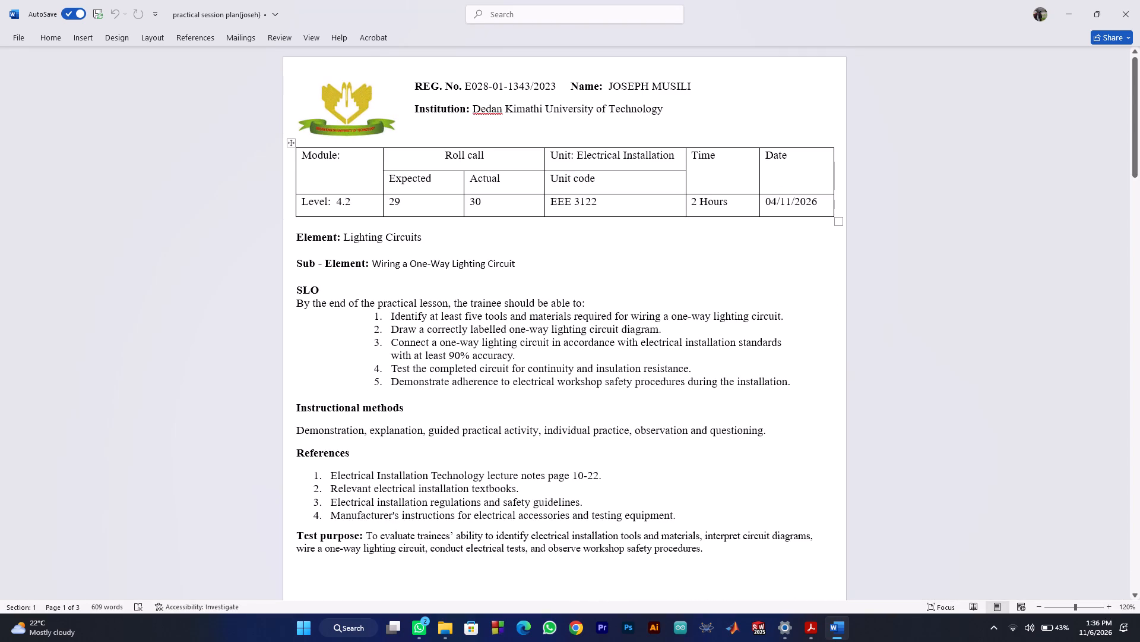
scroll(679, 181, "down", 20)
scroll(679, 181, "down", 3)
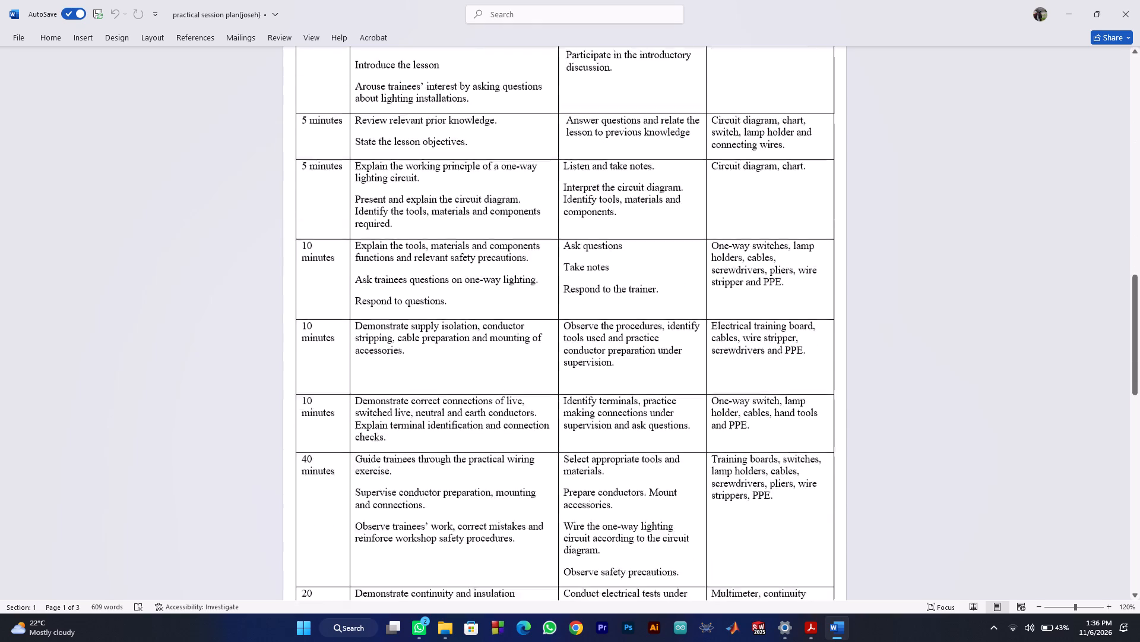
scroll(679, 203, "down", 19)
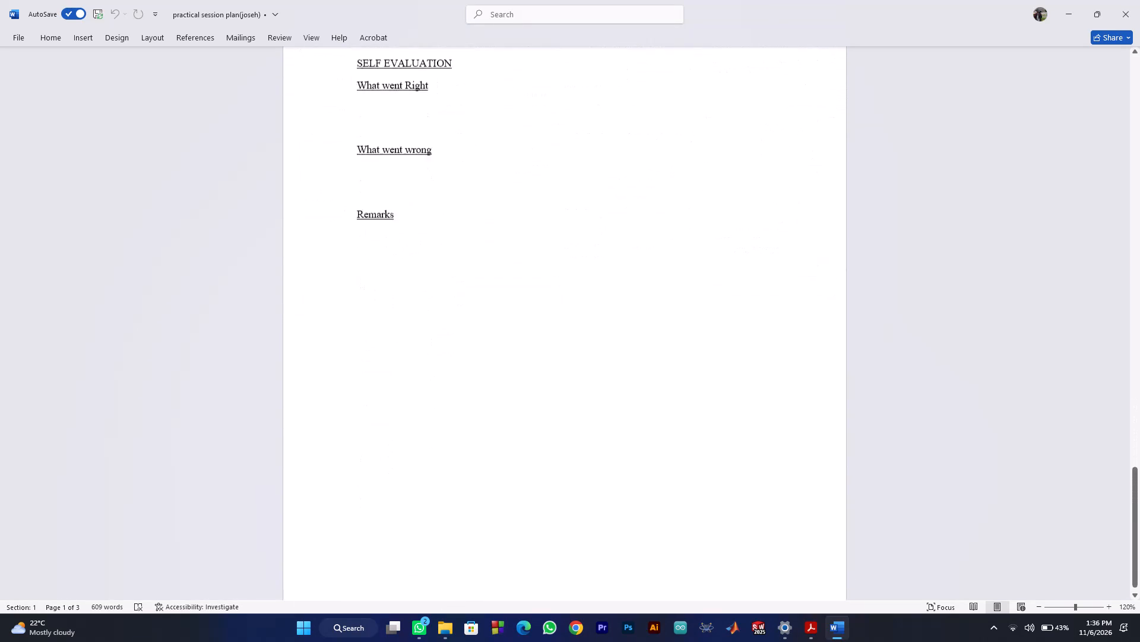
scroll(679, 203, "up", 14)
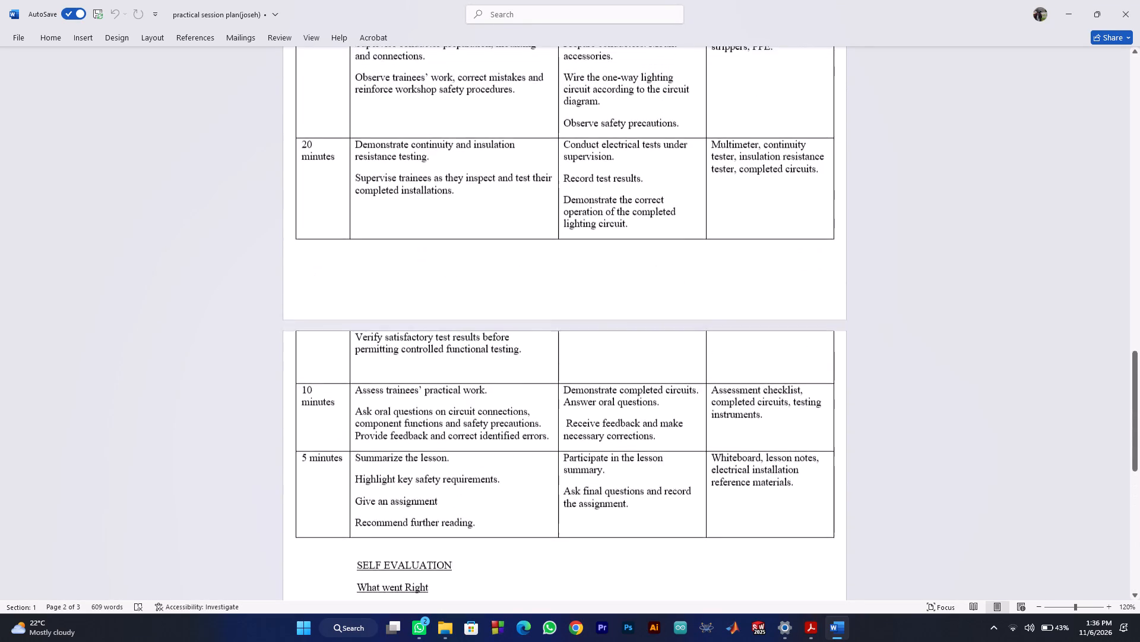
scroll(679, 203, "up", 13)
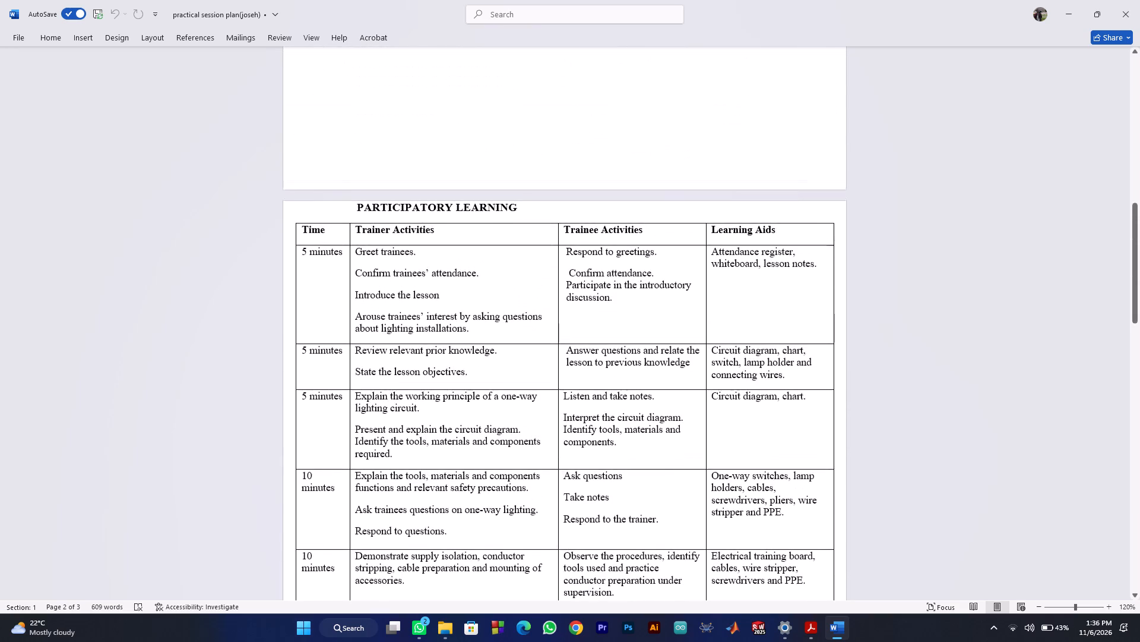
scroll(669, 168, "up", 11)
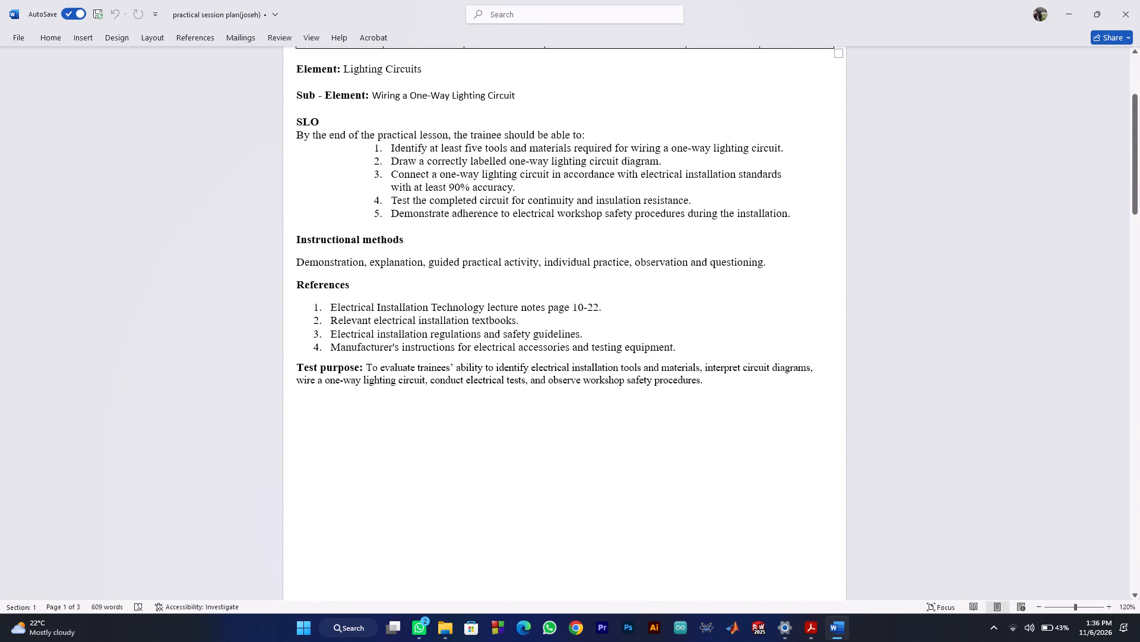
scroll(669, 168, "up", 3)
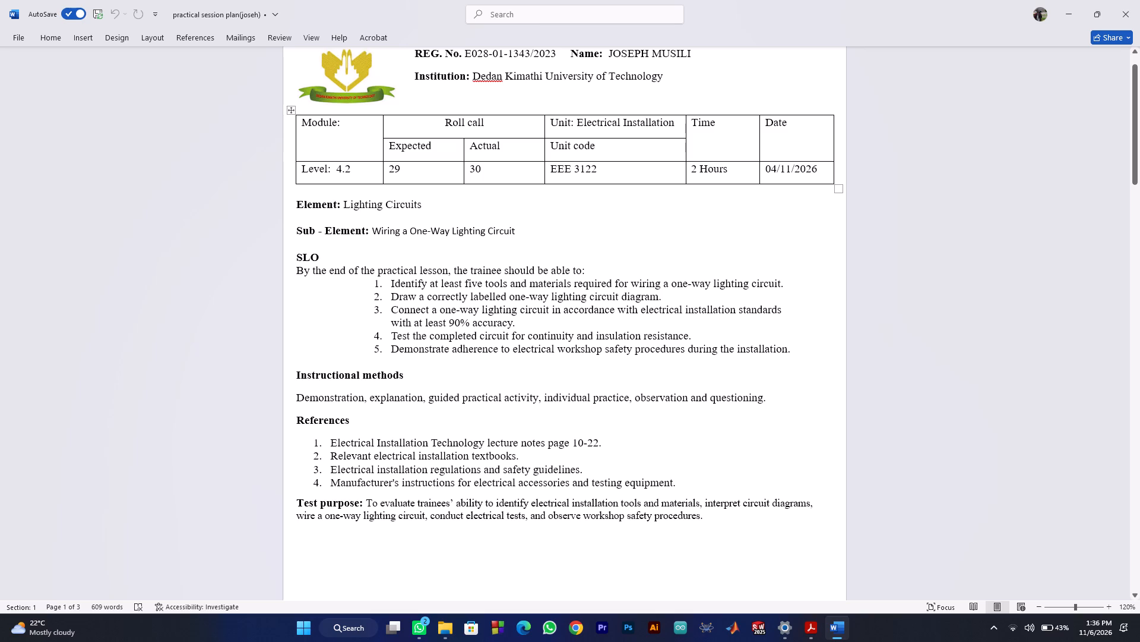
Open ASSESSMENT PLAN-2 from the My Work_practice folder and review the header table, objectives and instructional methods.
left_click(445, 627)
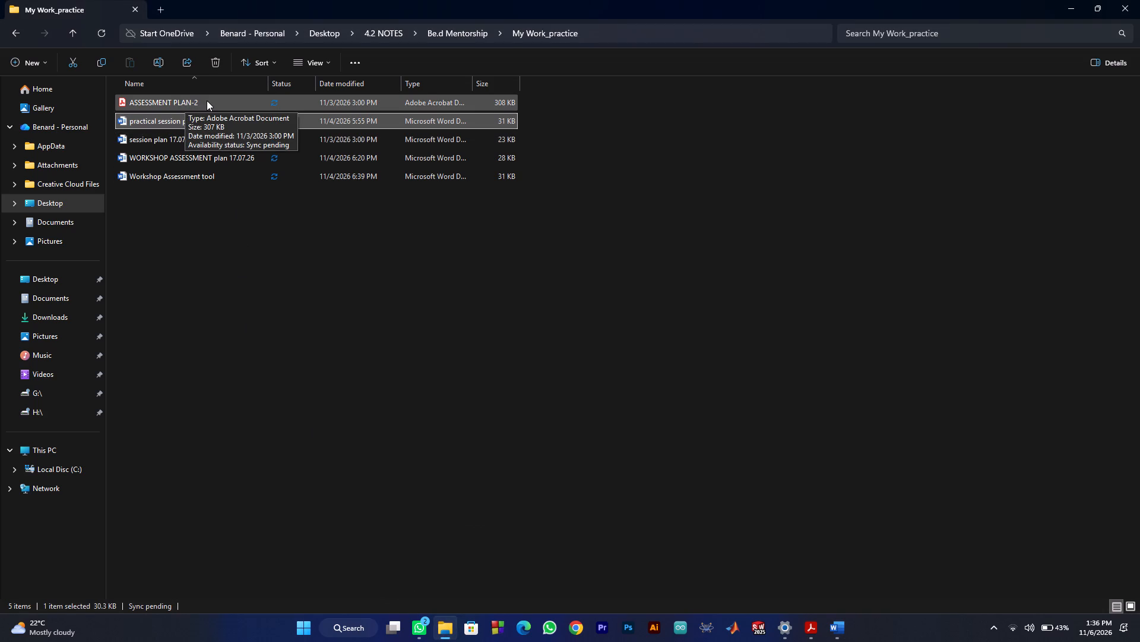
double_click(195, 104)
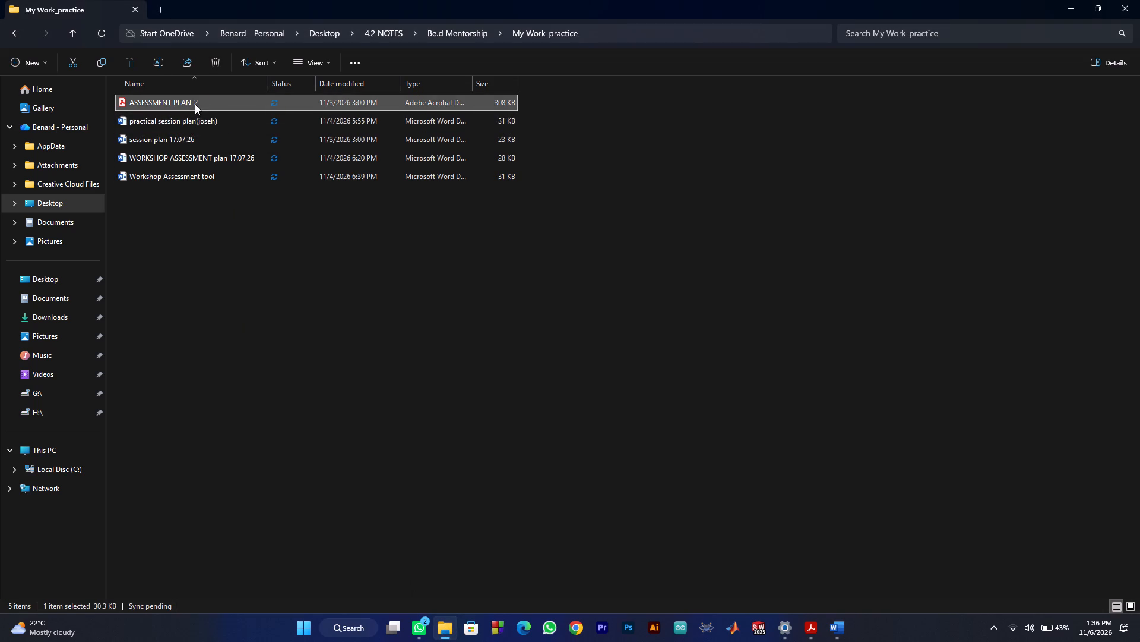
scroll(672, 268, "down", 1)
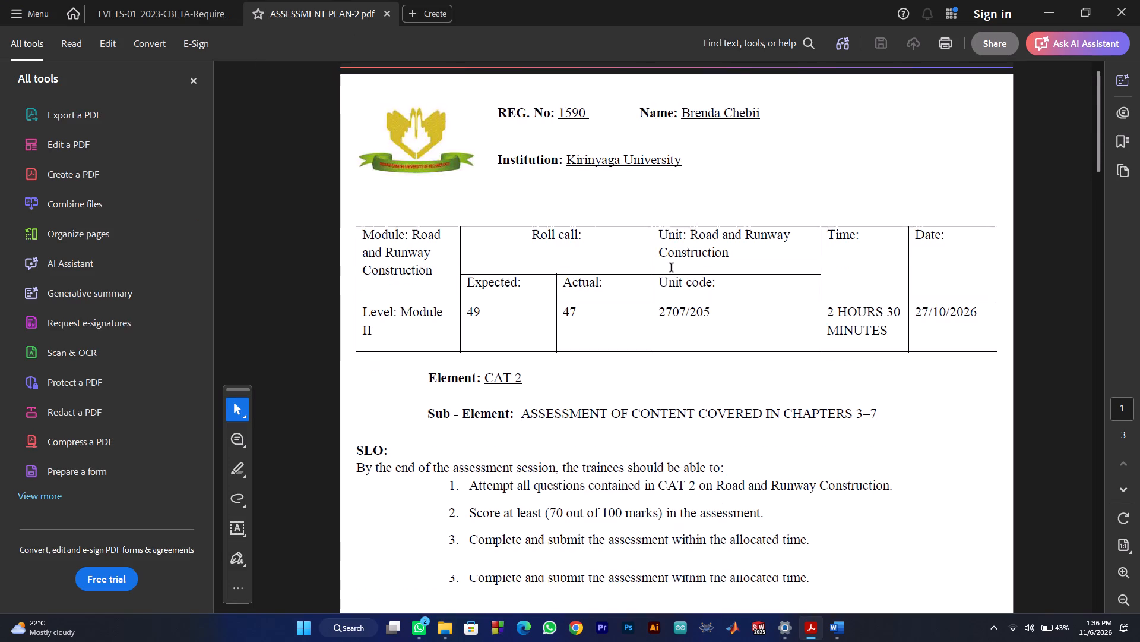
scroll(672, 268, "down", 1)
scroll(672, 268, "up", 3)
scroll(672, 268, "down", 5)
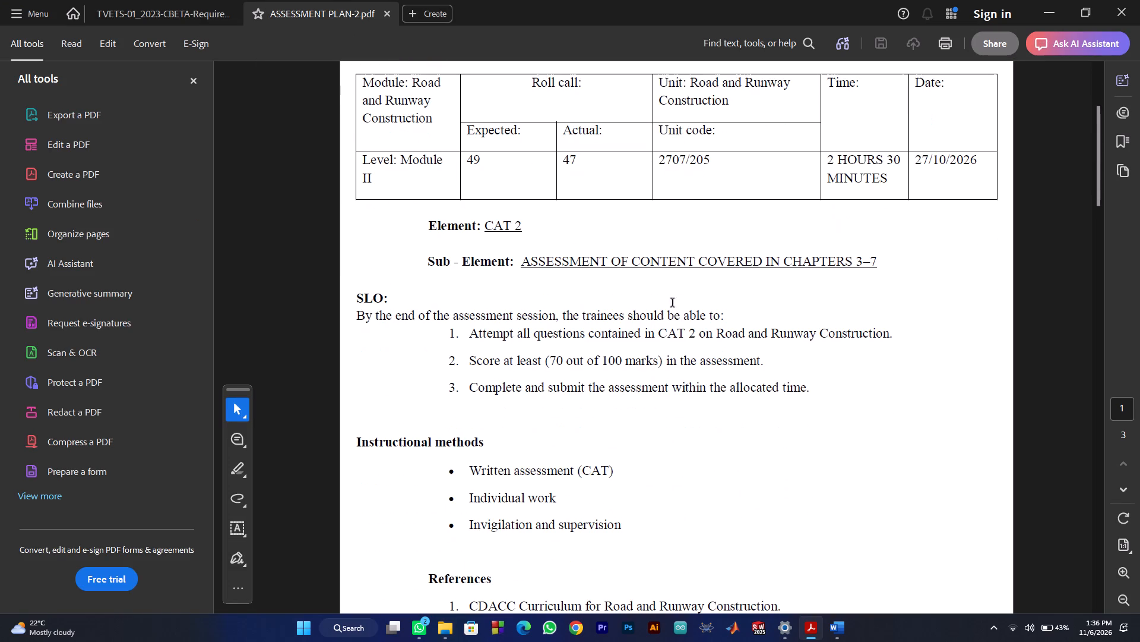
Open WORKSHOP ASSESSMENT plan 17.07.26 from the My Work_practice folder and review its objectives, references, test purpose and remarks section.
left_click(452, 632)
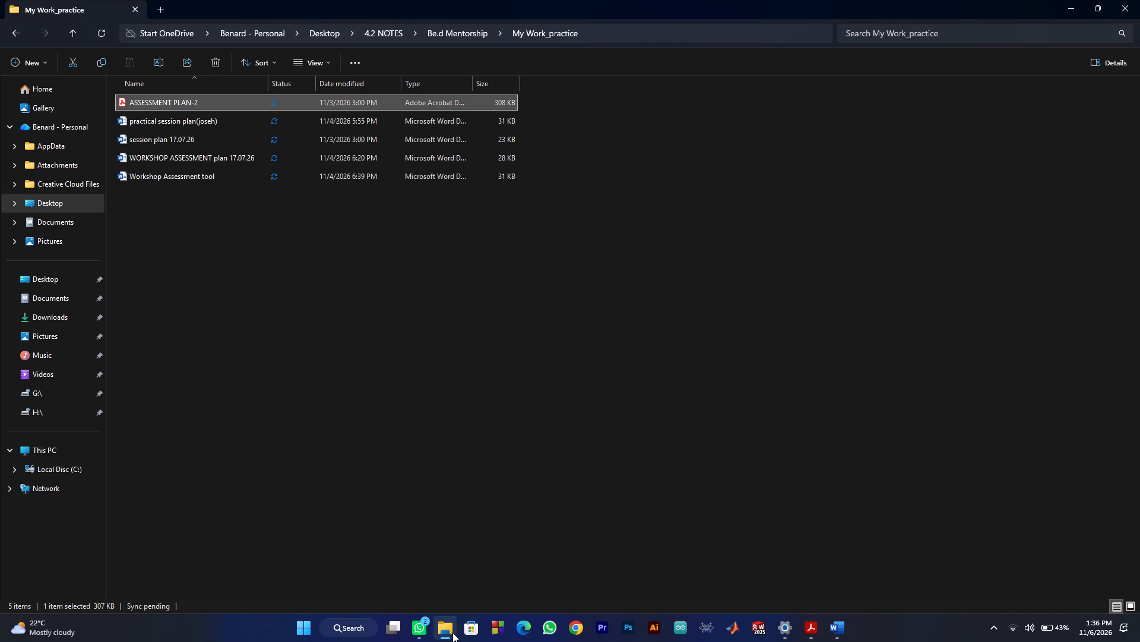
double_click(220, 158)
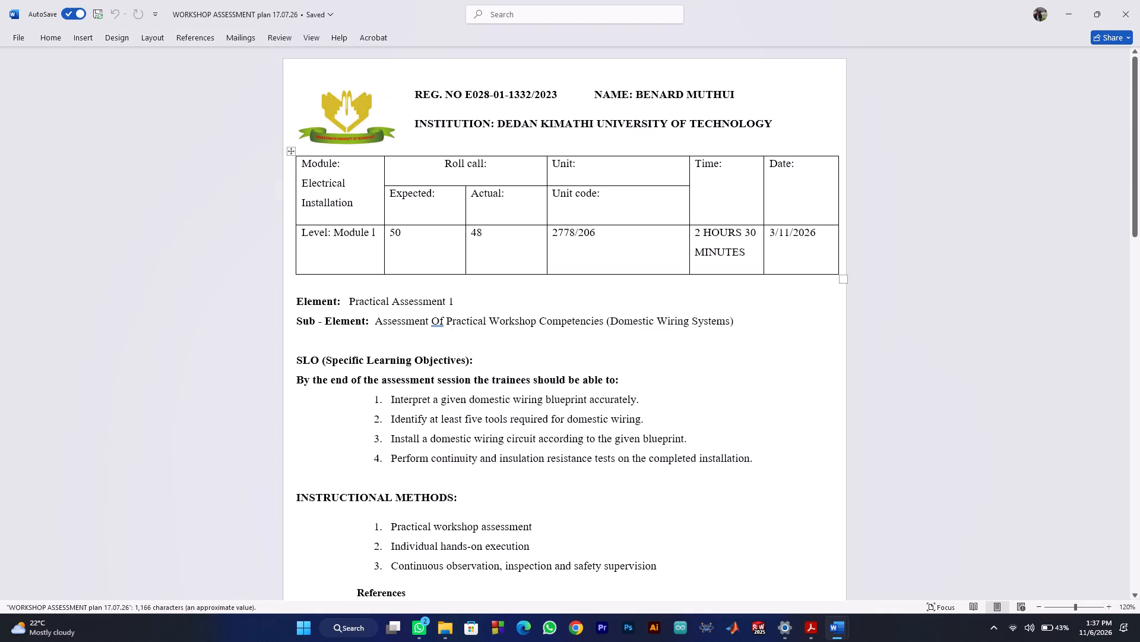
scroll(542, 260, "down", 19)
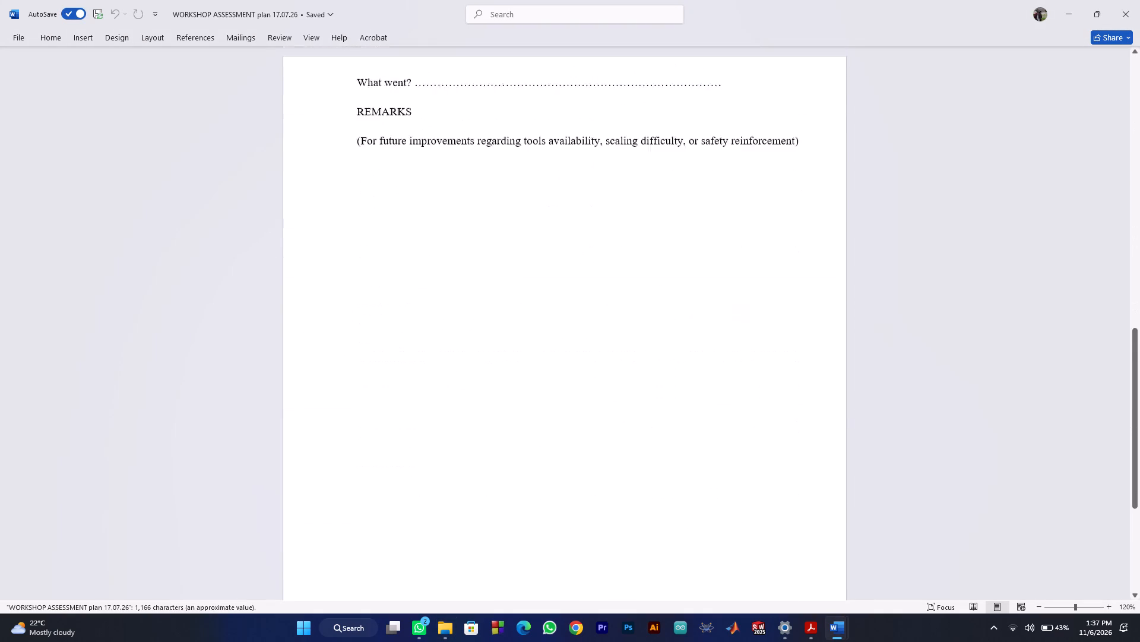
scroll(542, 260, "down", 1)
scroll(542, 260, "up", 4)
scroll(542, 260, "down", 8)
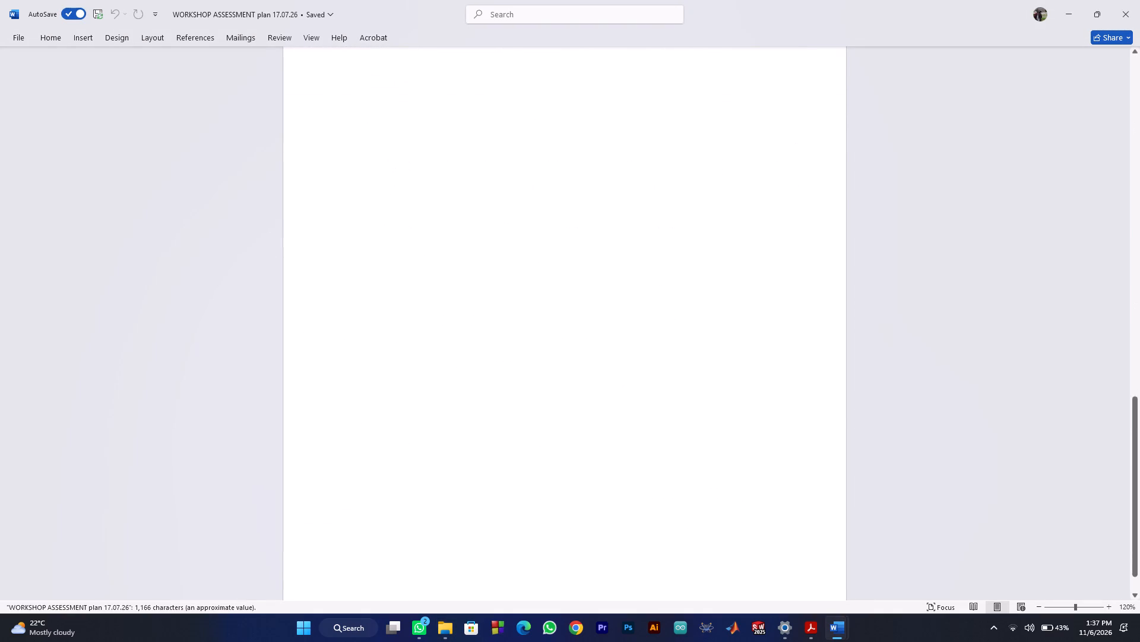
scroll(541, 260, "down", 11)
scroll(541, 259, "up", 17)
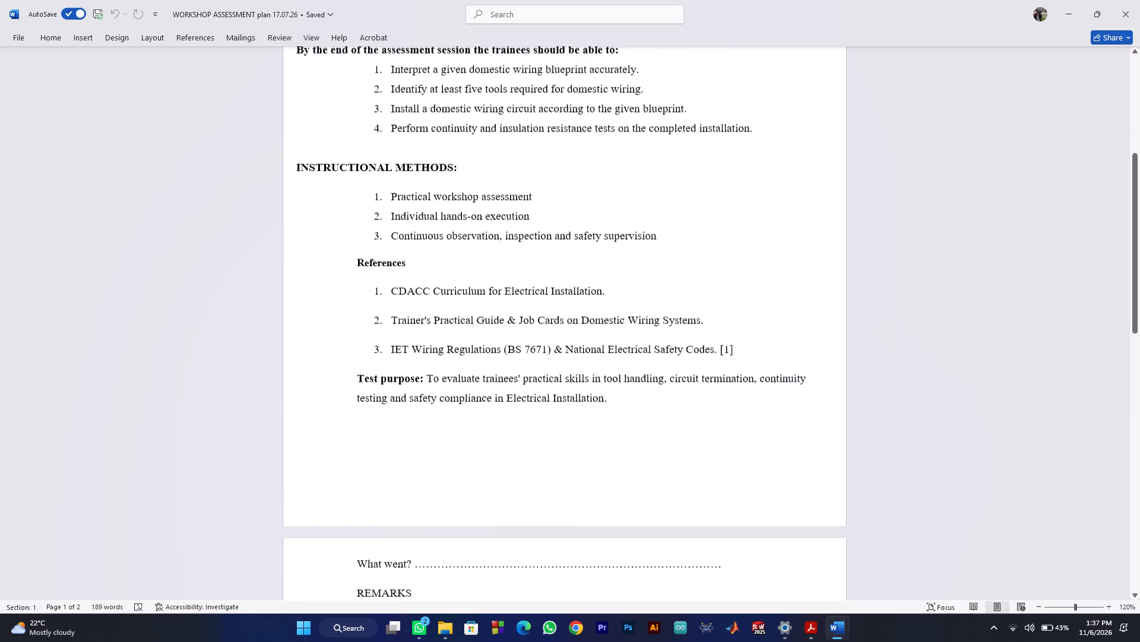
scroll(541, 257, "up", 6)
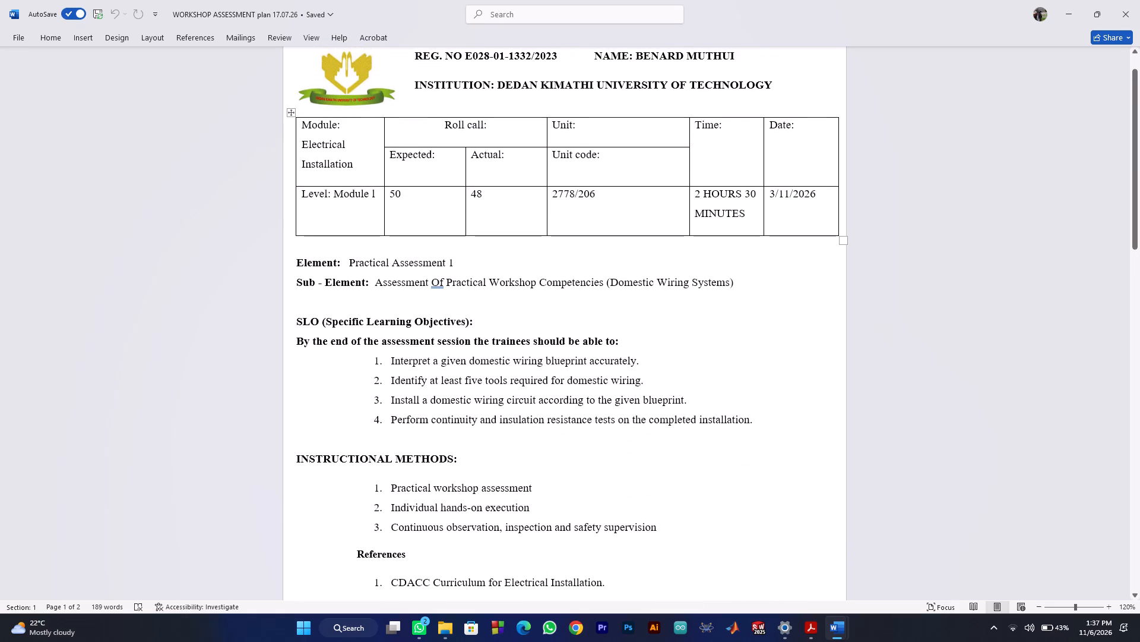
scroll(541, 257, "up", 2)
scroll(540, 265, "down", 7)
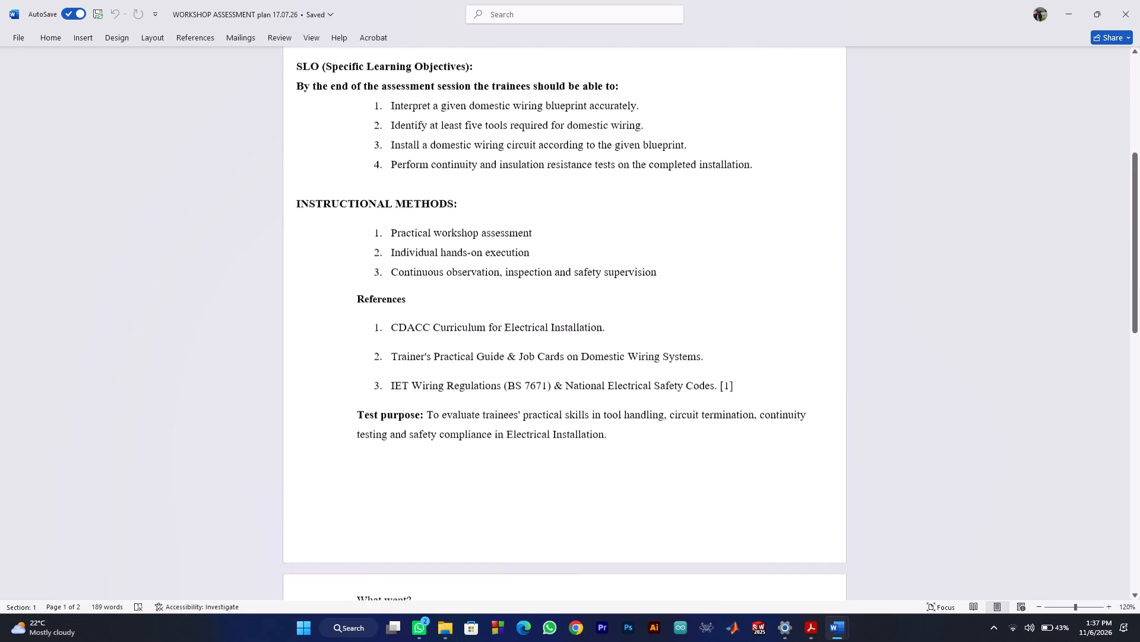
scroll(539, 267, "down", 8)
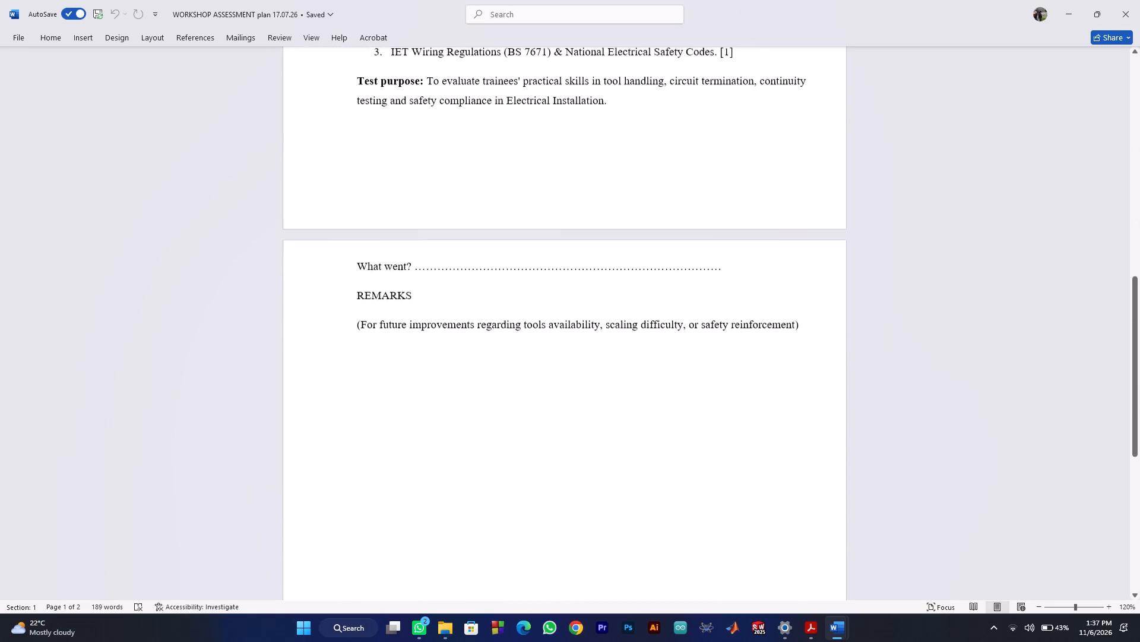
Open the Workshop Assessment tool document from the My Work_practice folder and review its workshop practical activity tables and self-evaluation section.
left_click(449, 625)
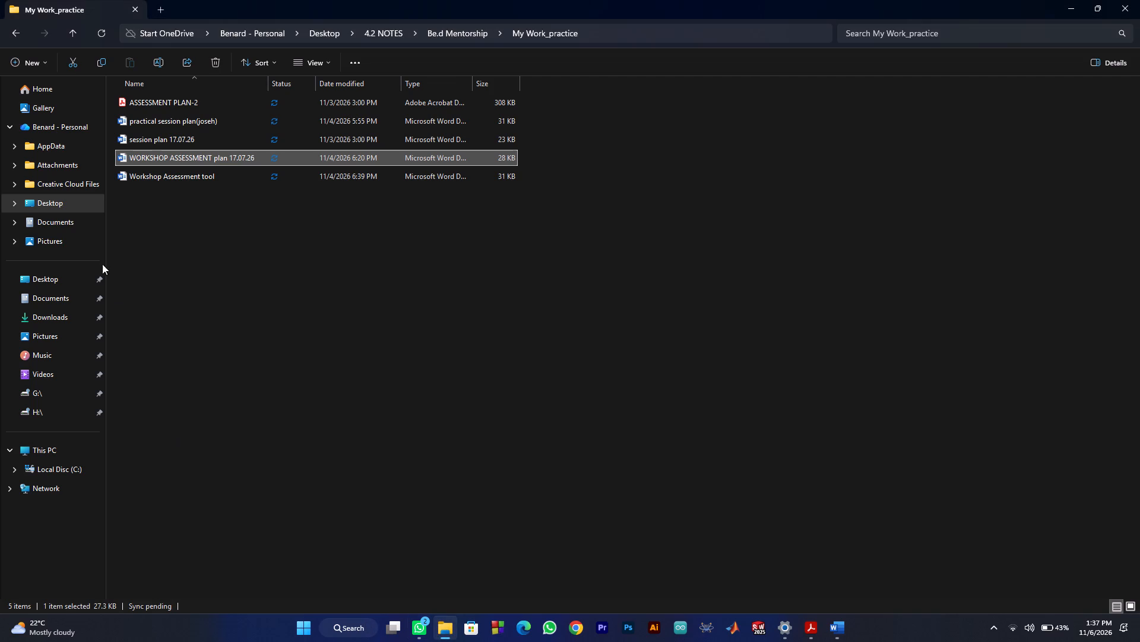
double_click(181, 174)
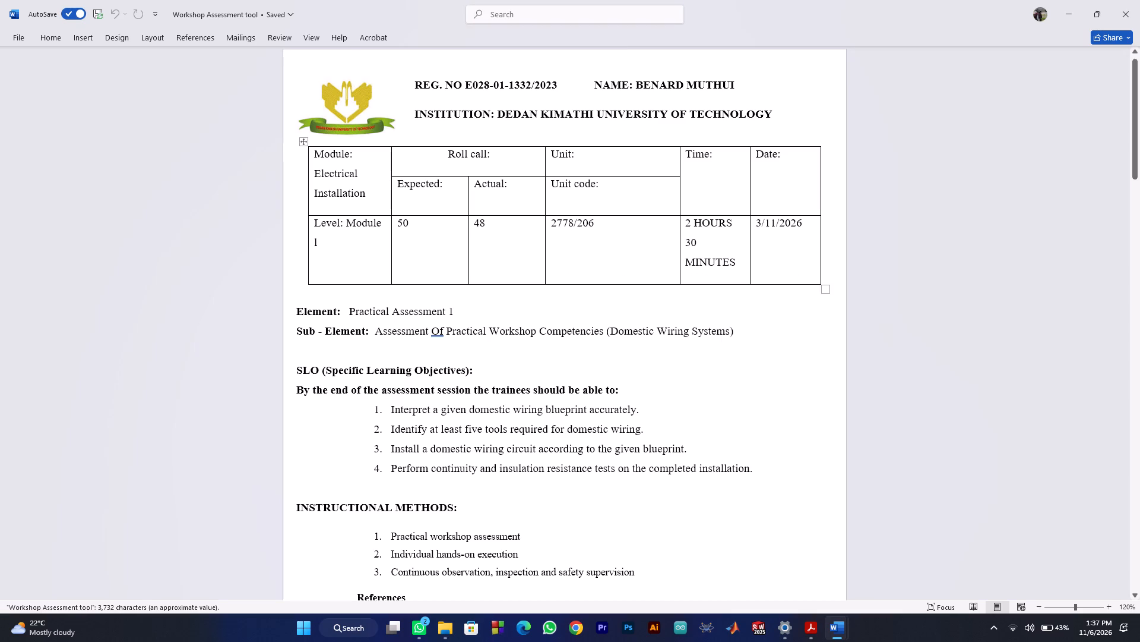
scroll(439, 238, "down", 18)
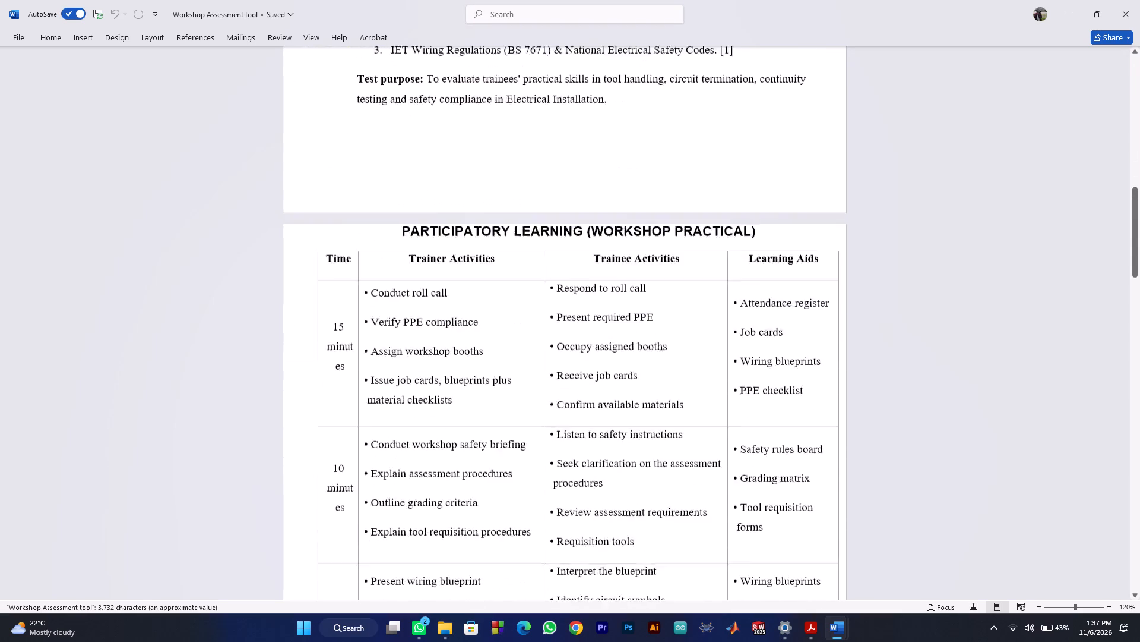
scroll(439, 238, "down", 13)
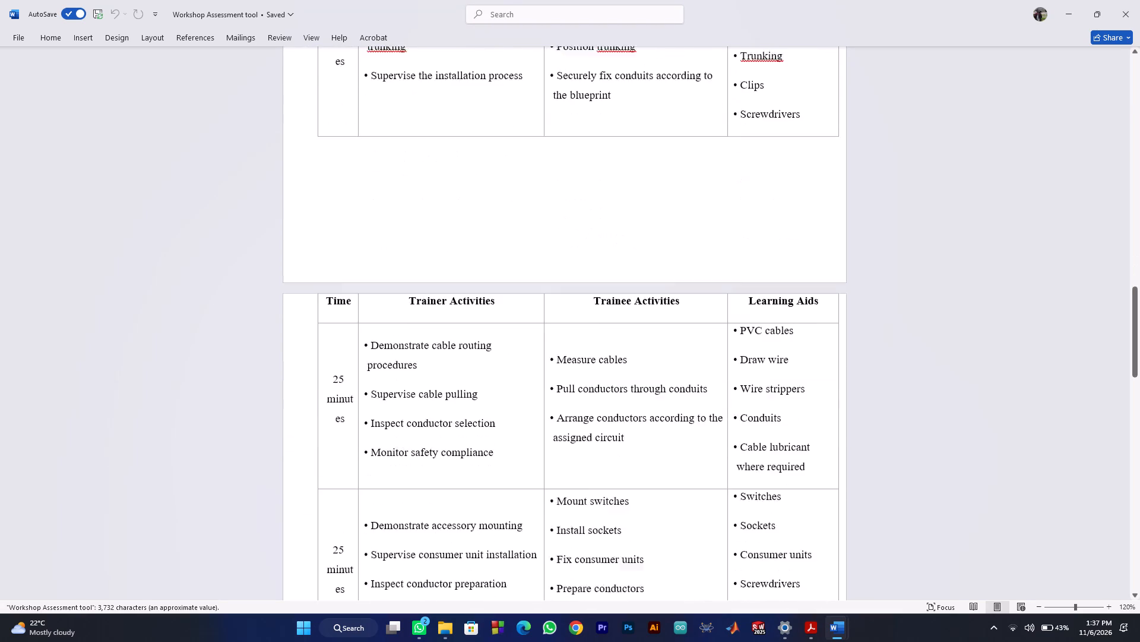
scroll(439, 239, "down", 20)
scroll(439, 239, "down", 4)
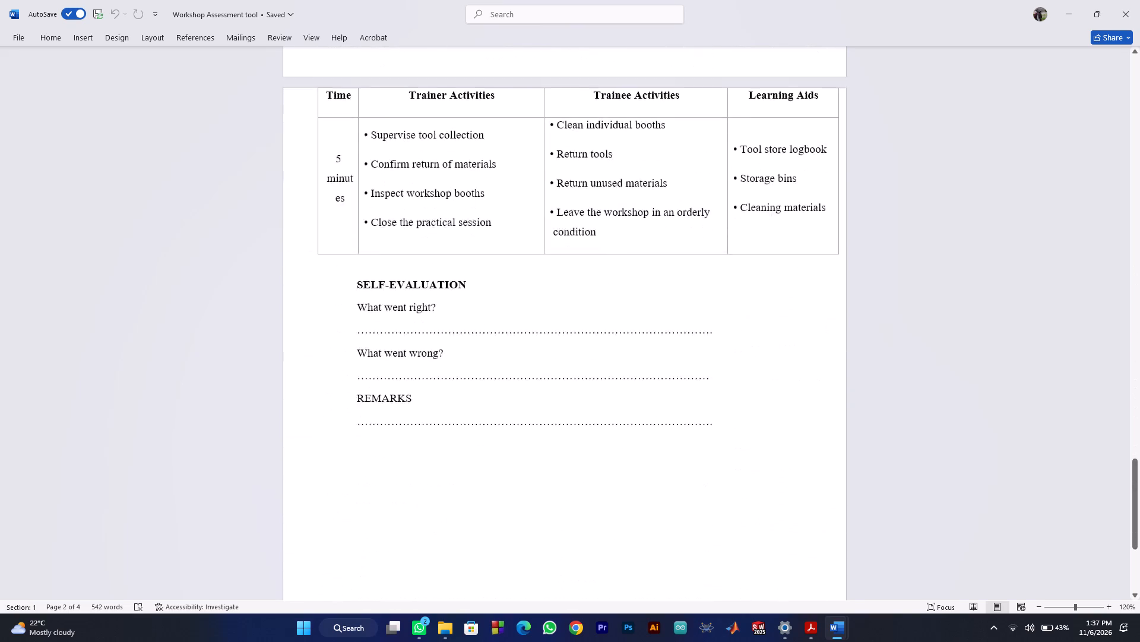
scroll(439, 239, "down", 5)
scroll(439, 239, "up", 15)
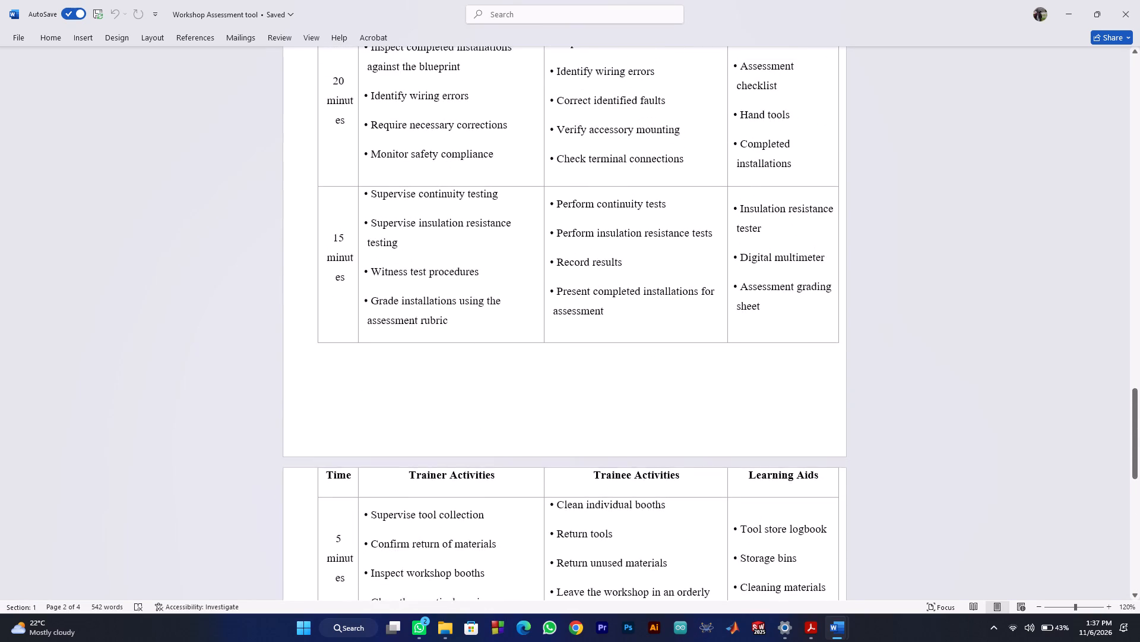
scroll(439, 239, "up", 9)
scroll(439, 239, "up", 16)
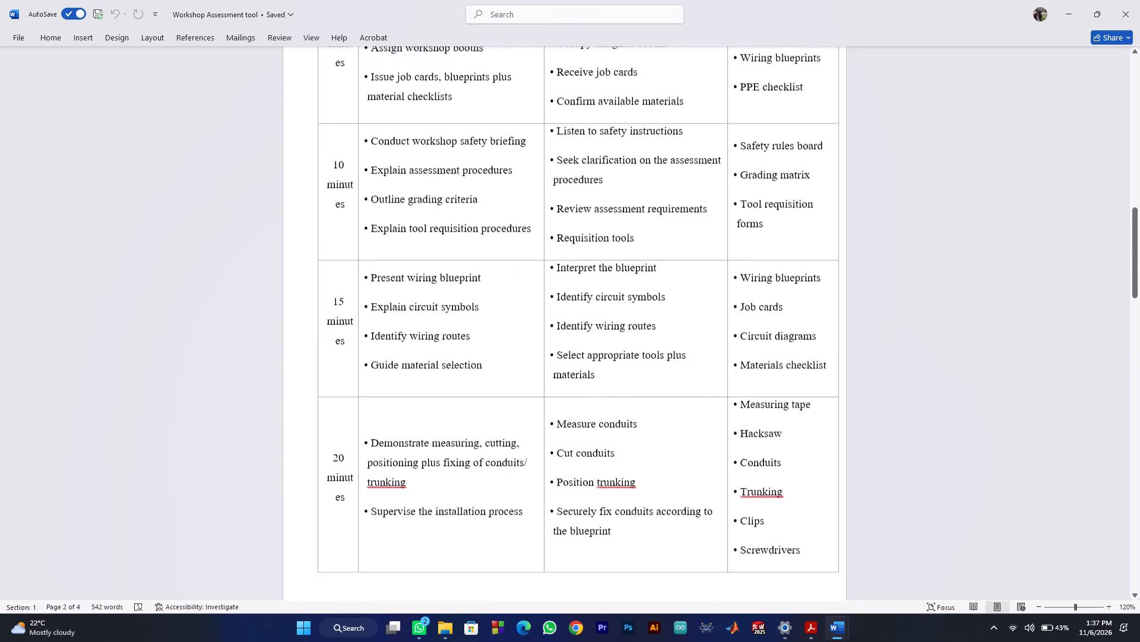
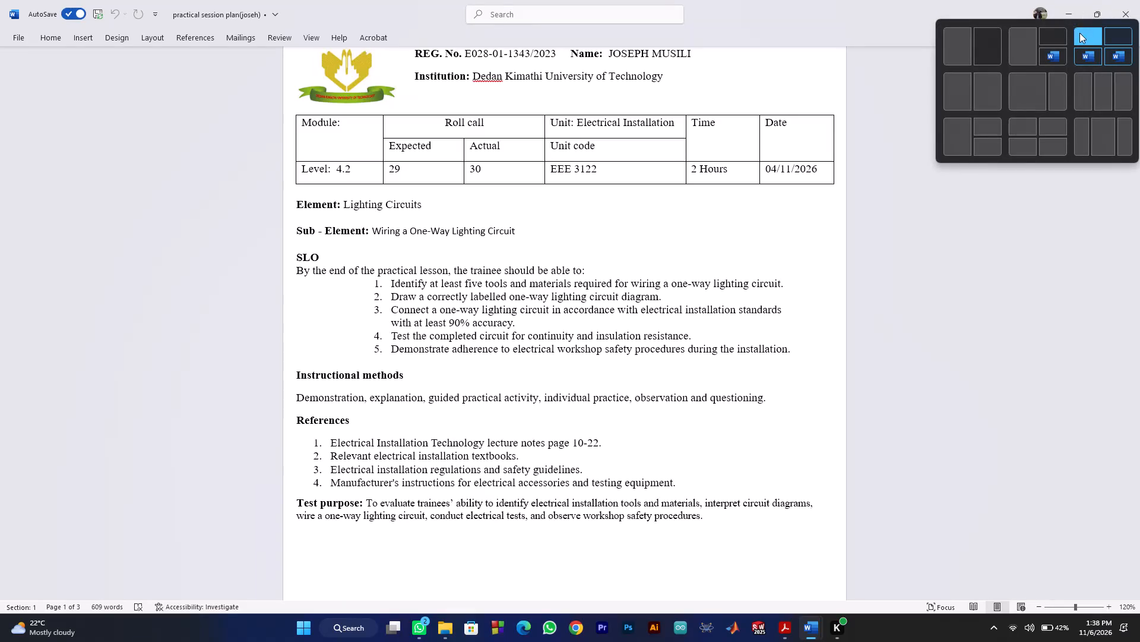
Snap the practical session plan document to the right half of the screen for side-by-side viewing with another window.
left_click(982, 92)
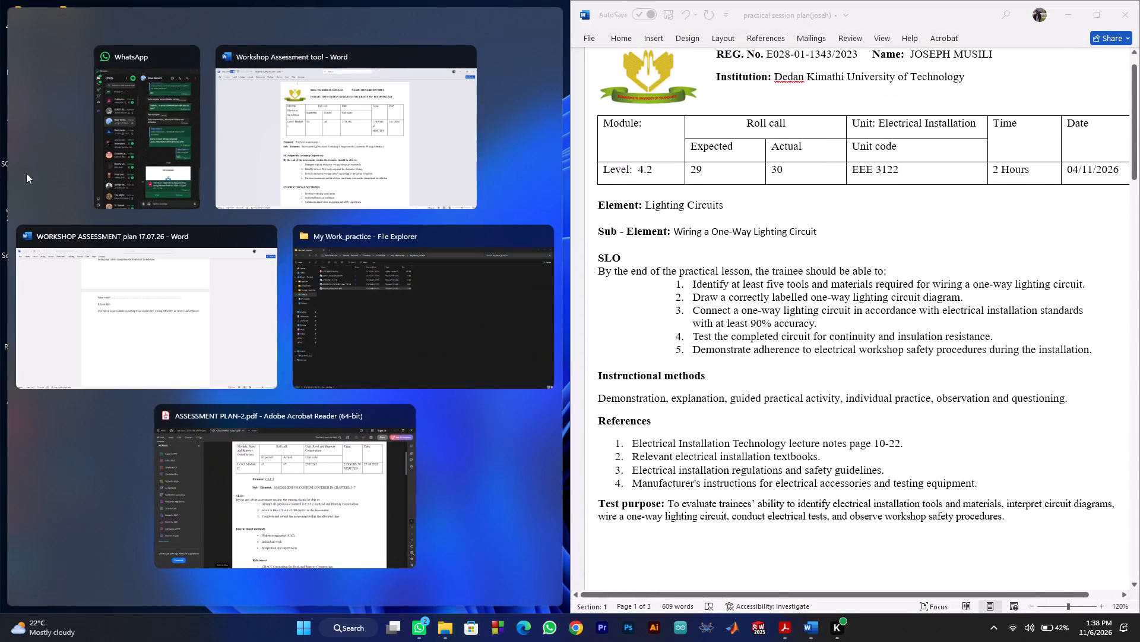
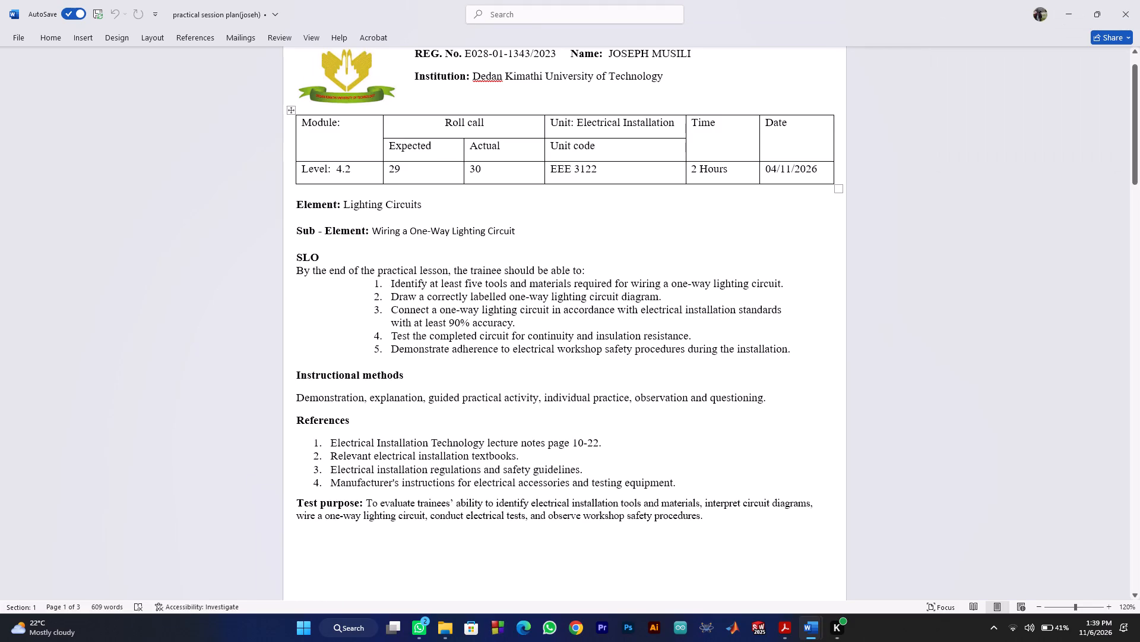
Check the header and objectives on the practical session plan's first page and switch to the My Work_practice folder in File Explorer.
scroll(532, 326, "up", 2)
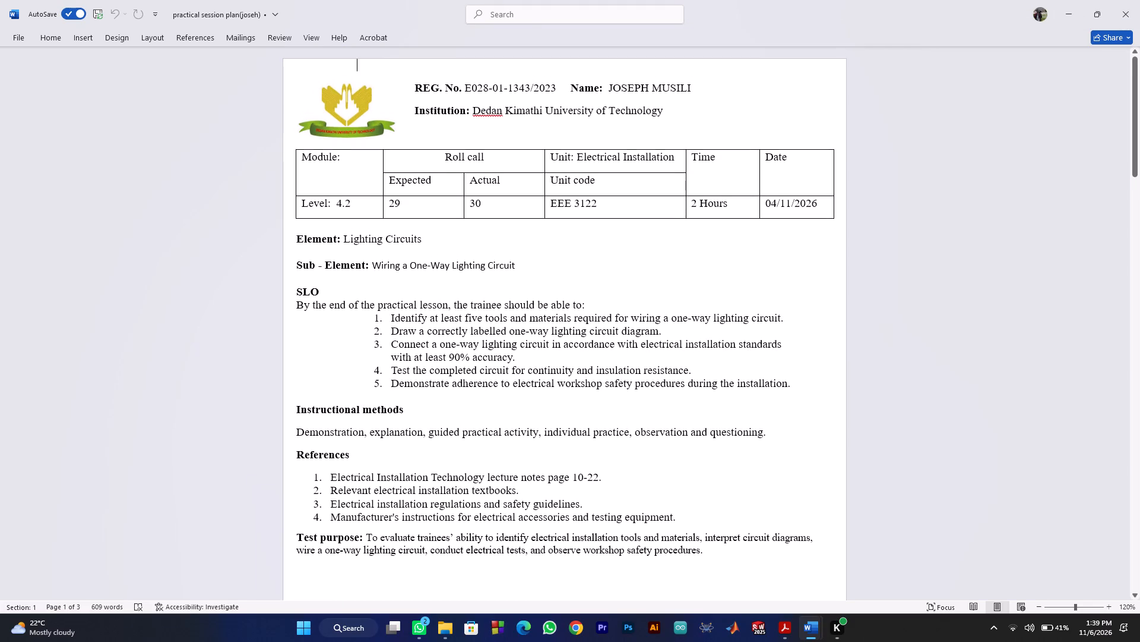
left_click(444, 635)
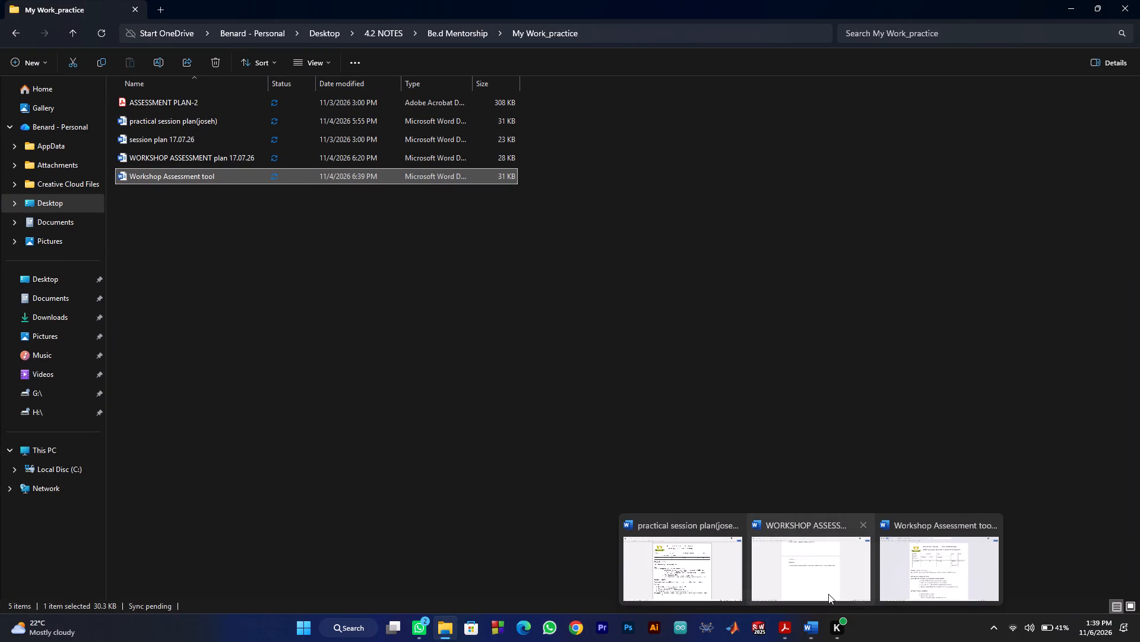
Switch to the Workshop Assessment tool document in Word, enlarge it to 180% and review its header table and learning objectives.
left_click(909, 580)
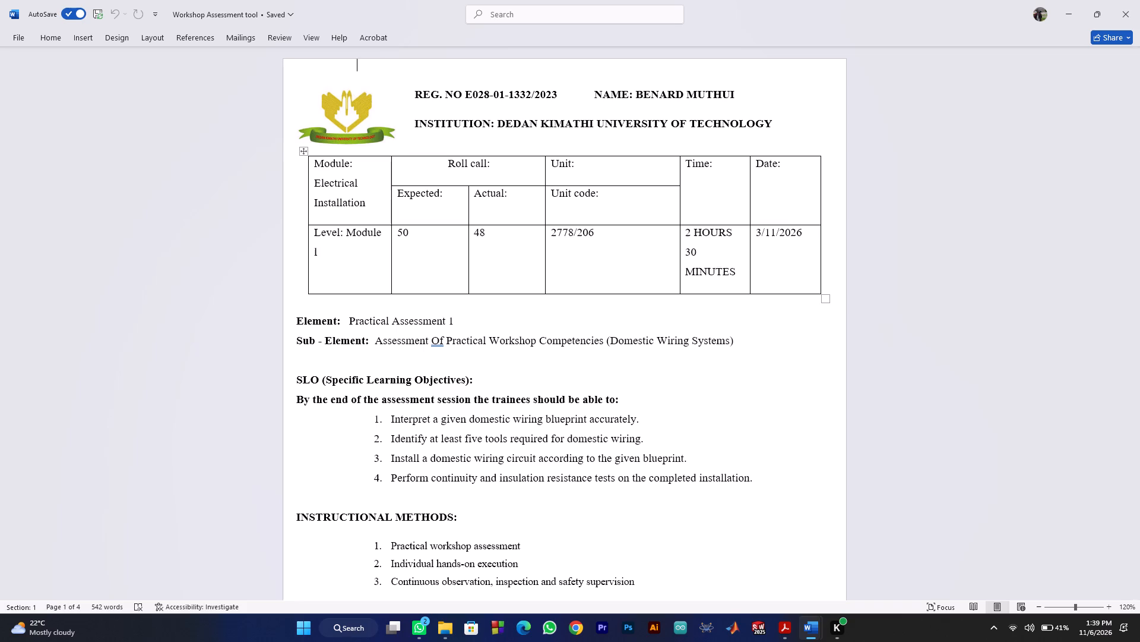
triple_click(1114, 605)
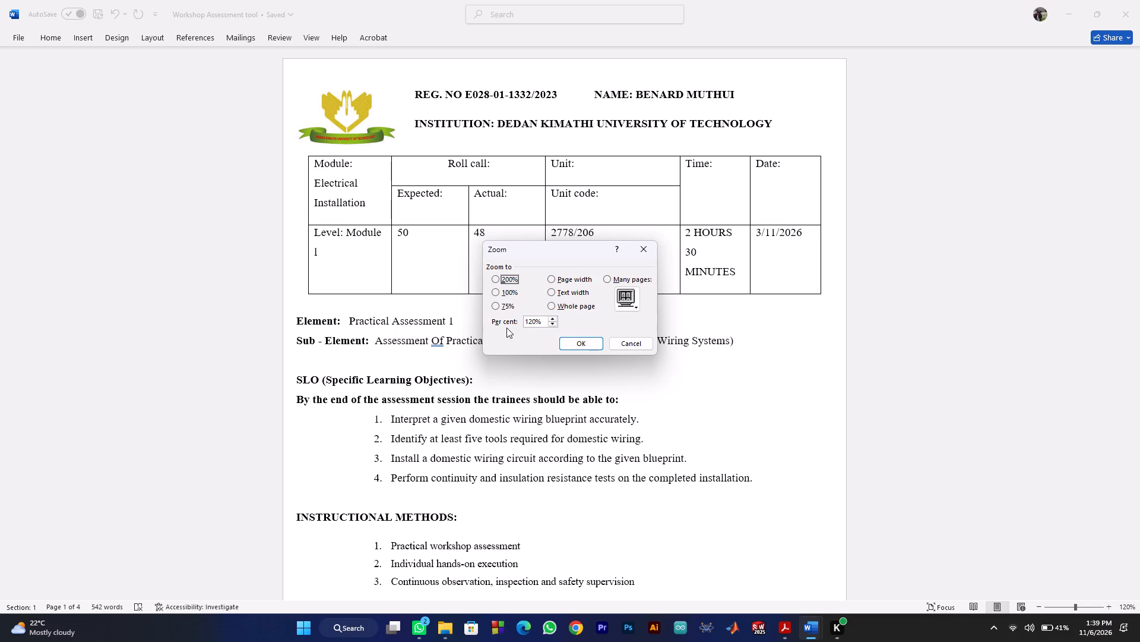
left_click(584, 340)
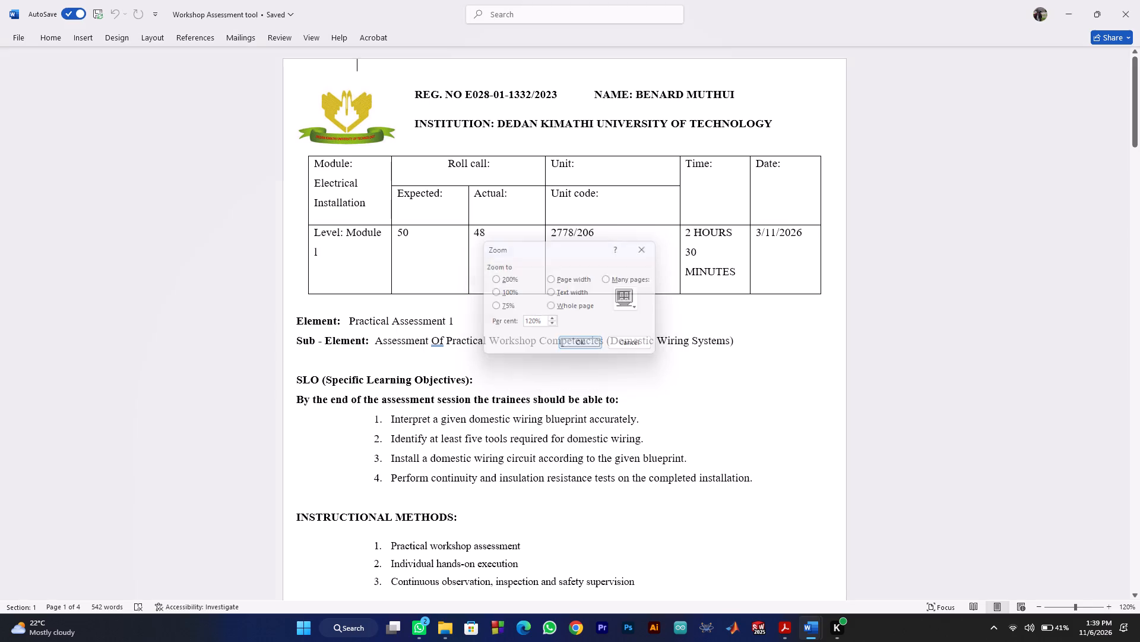
left_click(1113, 608)
left_click(1113, 608)
left_click(1113, 608)
triple_click(1113, 608)
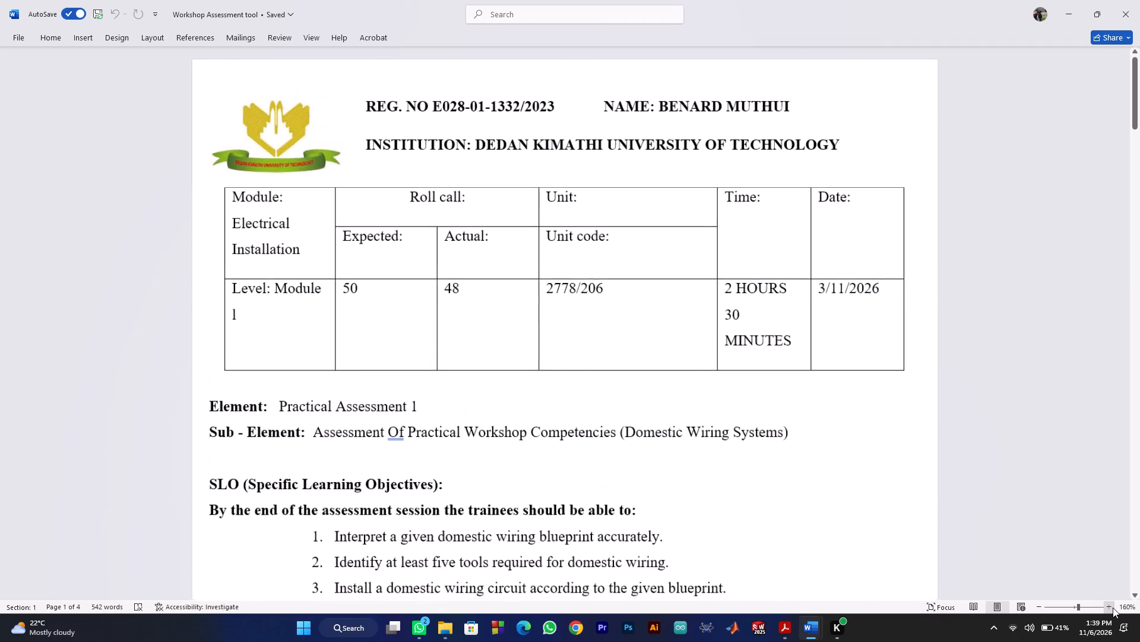
scroll(818, 408, "down", 4)
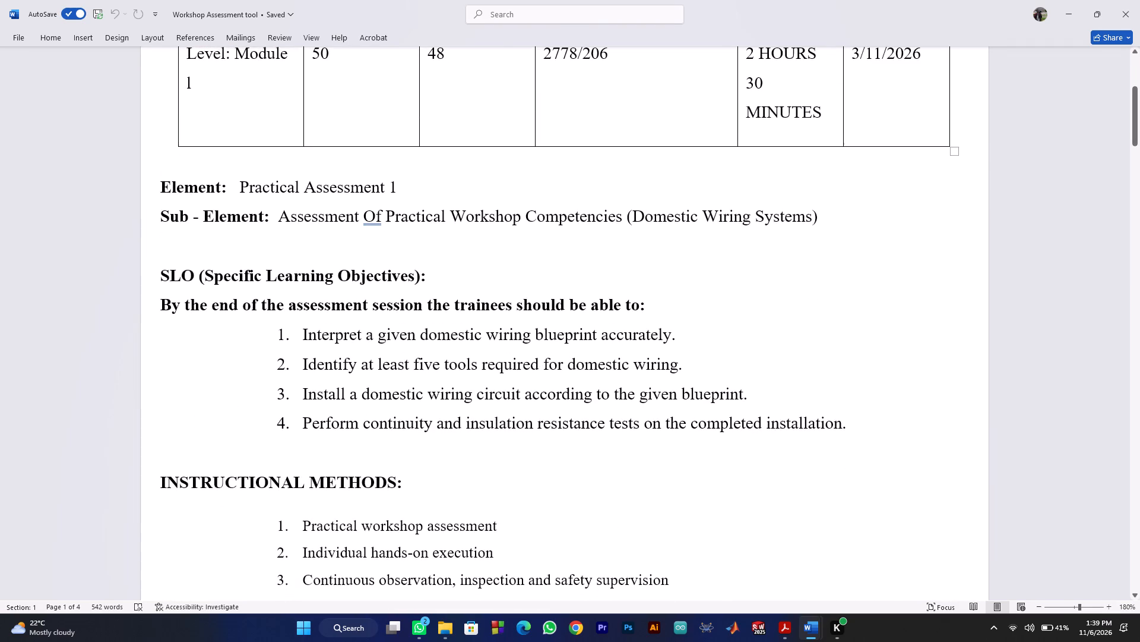
scroll(816, 410, "up", 5)
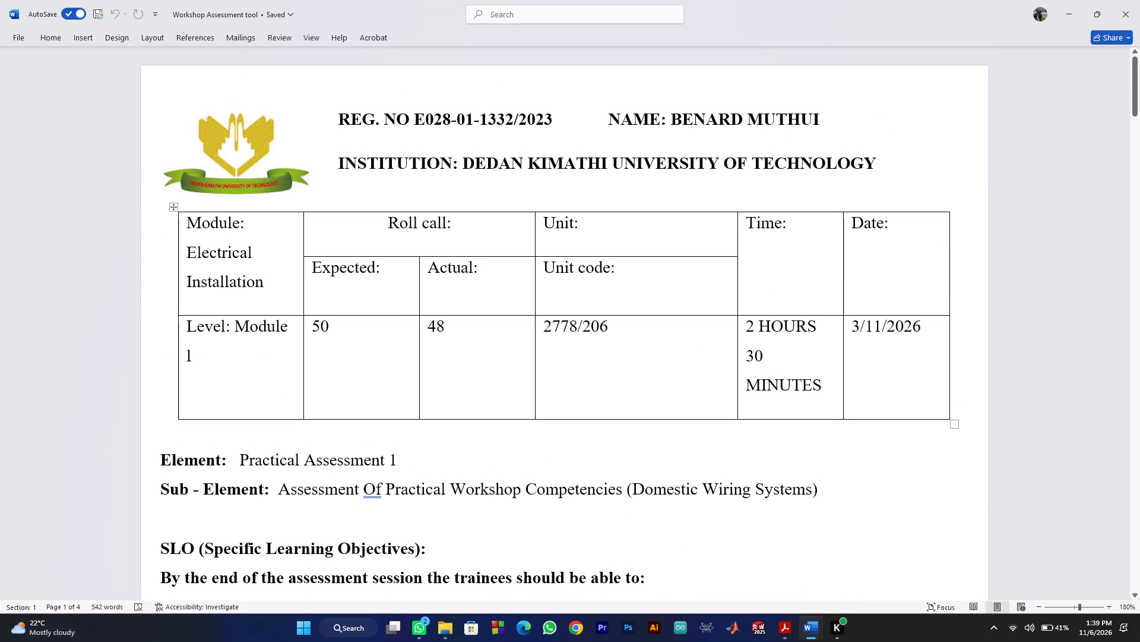
scroll(816, 410, "down", 2)
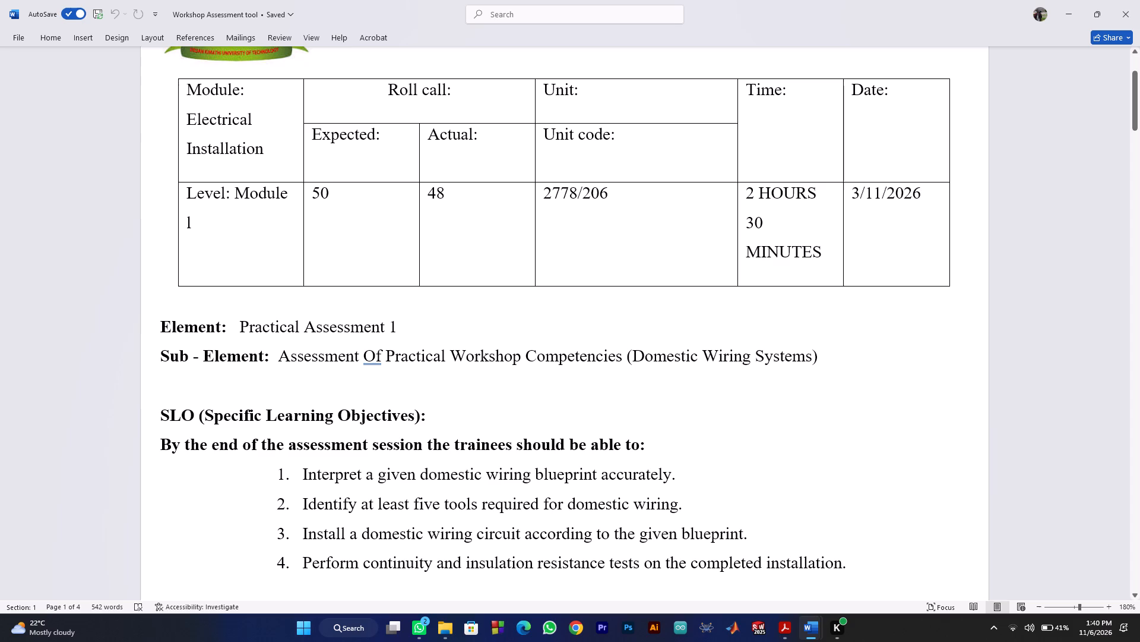
Replace the word "Objectives" with "Outcome" in the SLO heading above the numbered list.
double_click(369, 417)
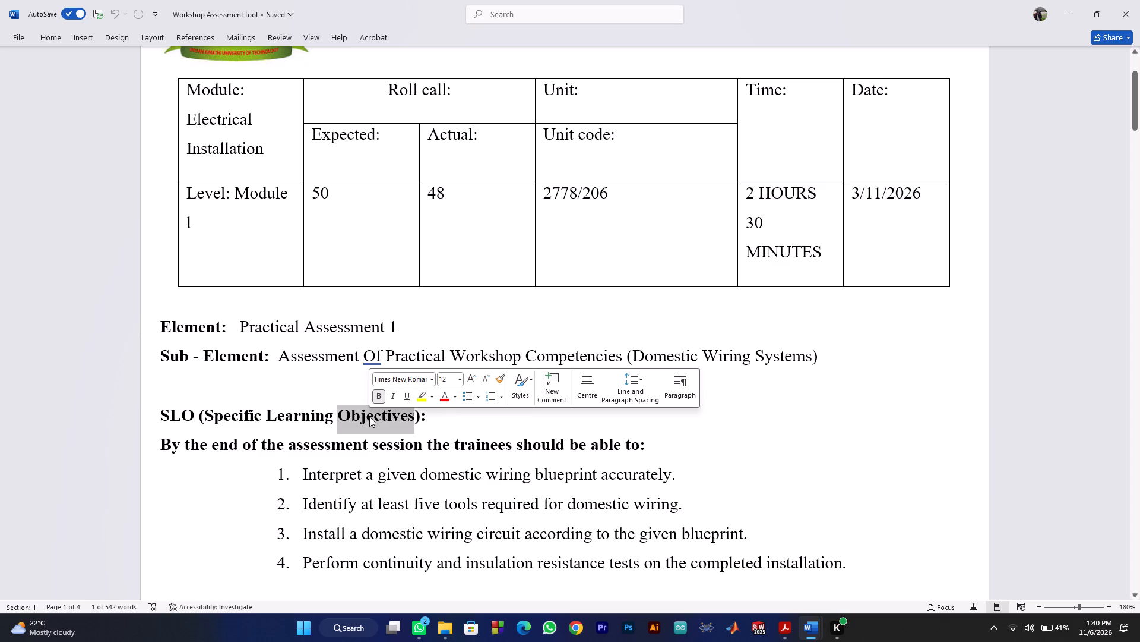
key("o")
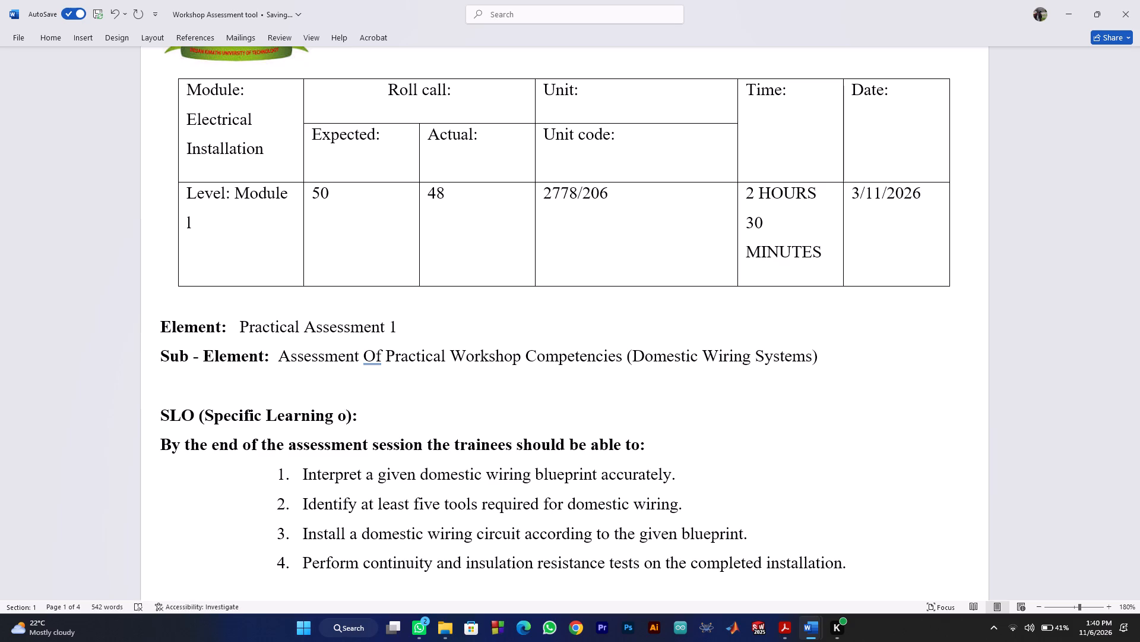
type("ut")
key("BackSpace")
key("BackSpace")
key("BackSpace")
key("BackSpace")
type("utco")
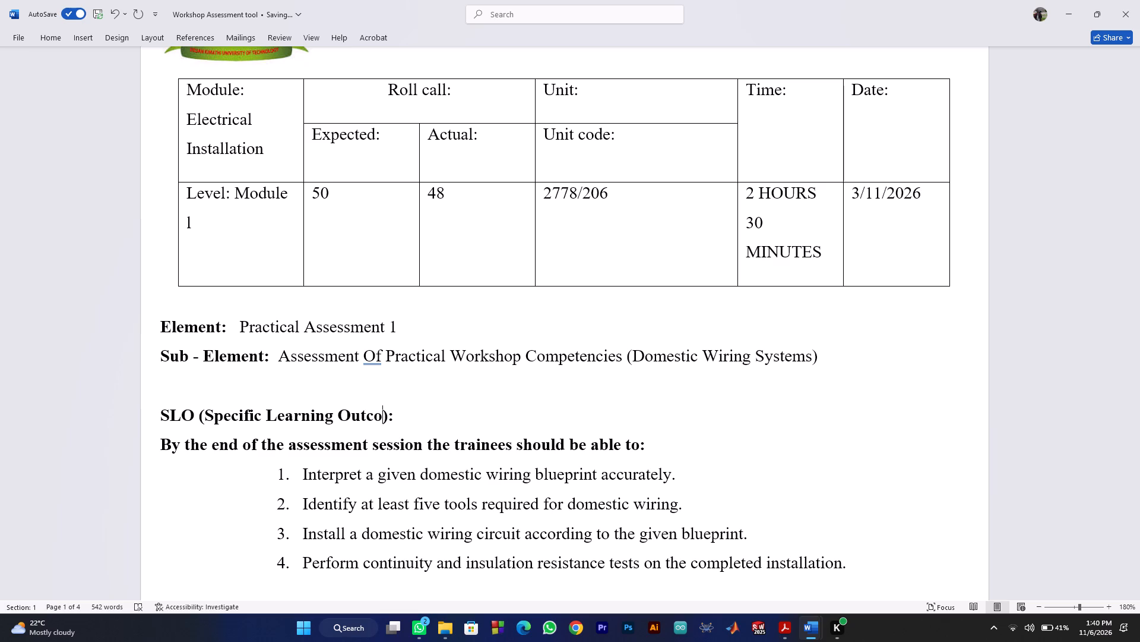
type("me")
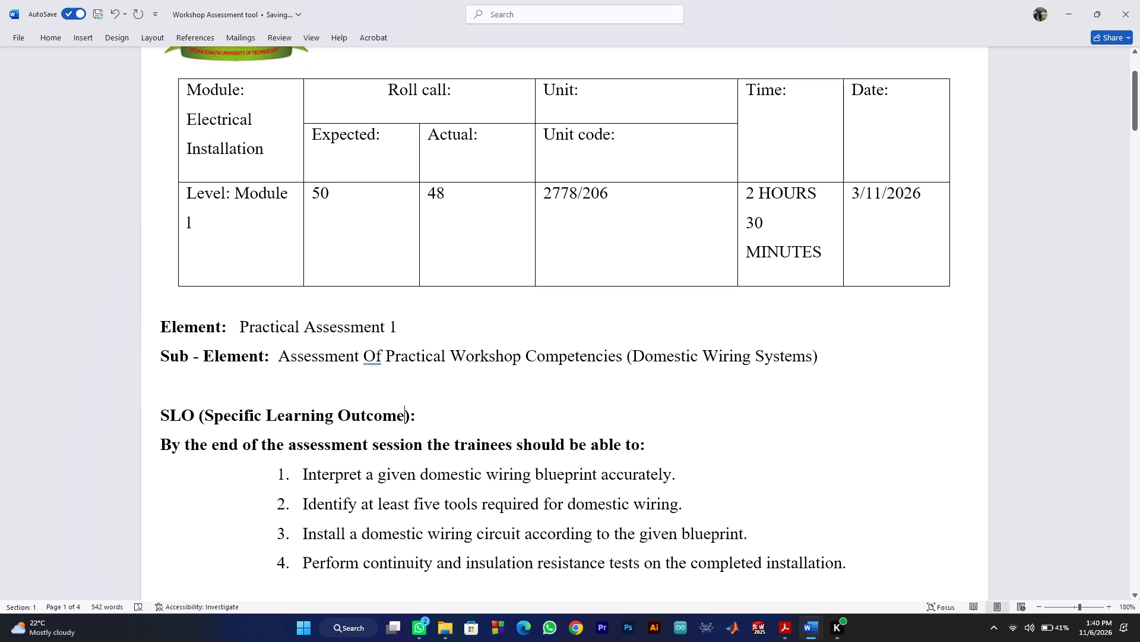
Remove the SLO abbreviation and both parentheses so the heading reads "Specific Learning Outcome:".
double_click(171, 414)
key("BackSpace")
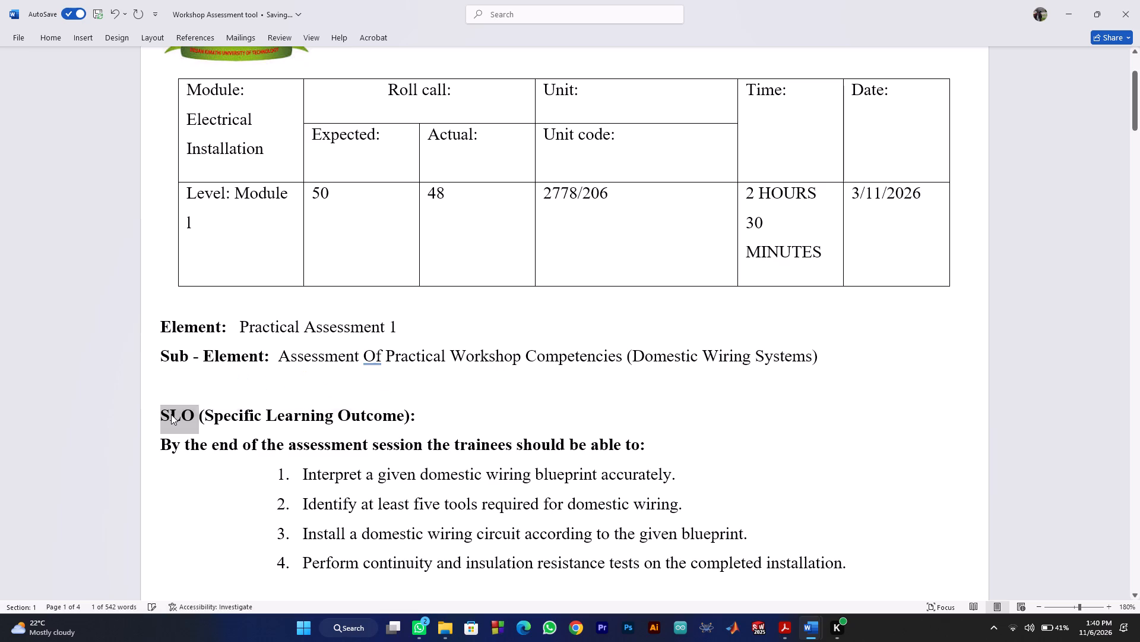
key("Right")
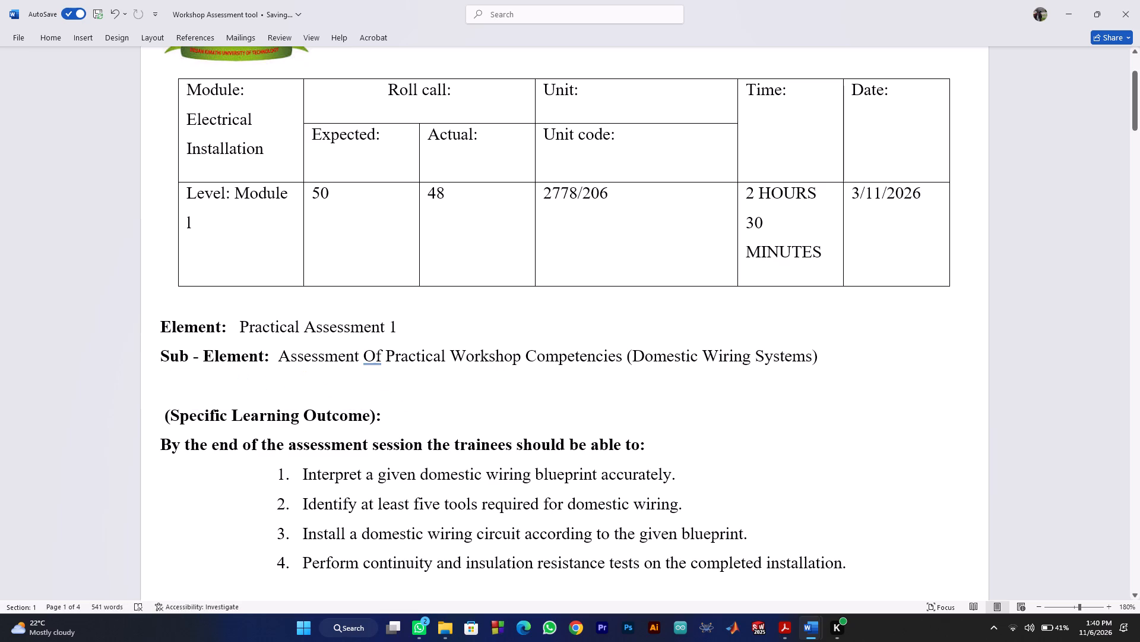
key("Right")
key("BackSpace")
key("BackSpace")
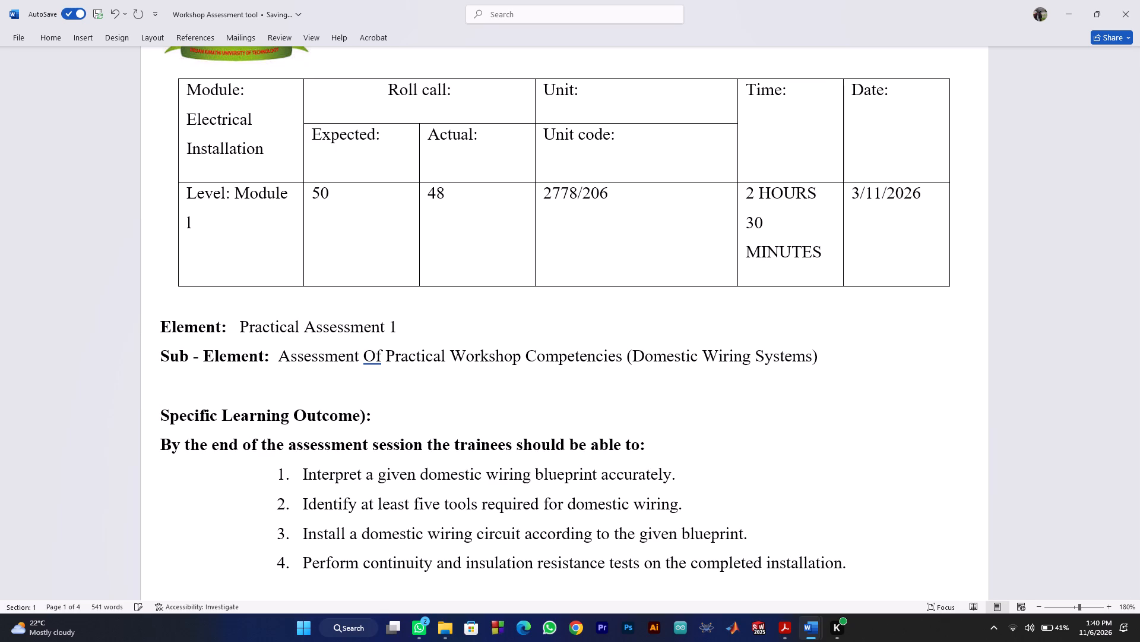
left_click(370, 418)
key("Left")
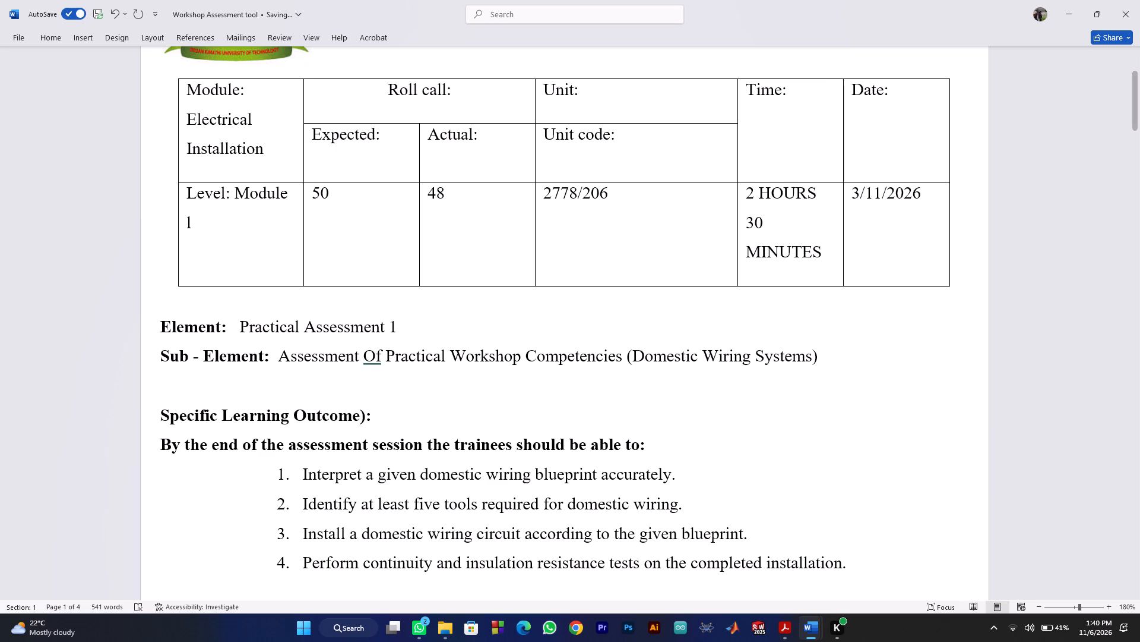
key("BackSpace")
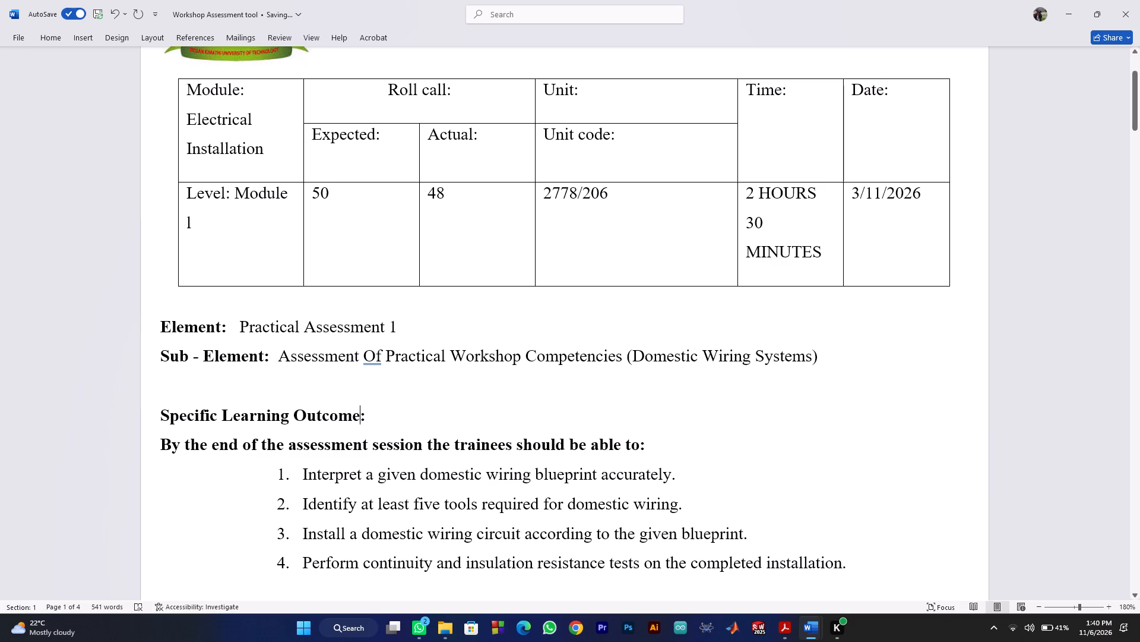
Reword the line introducing the numbered outcomes to "By the end of the assessment session the trainee will be able to:".
left_click(507, 445)
key("Right")
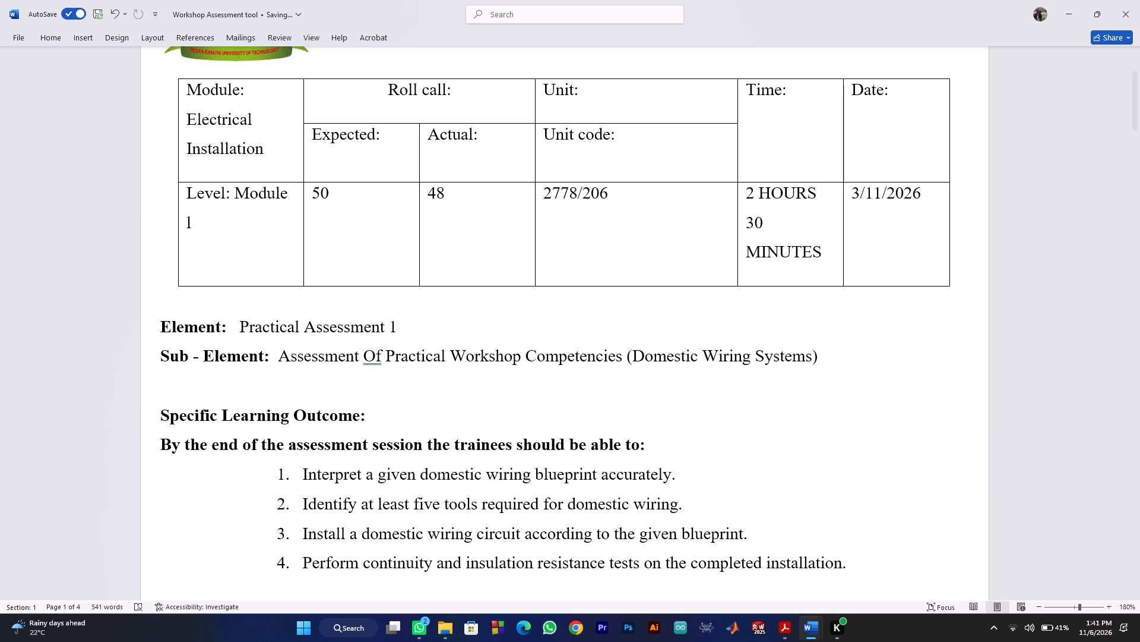
key("BackSpace")
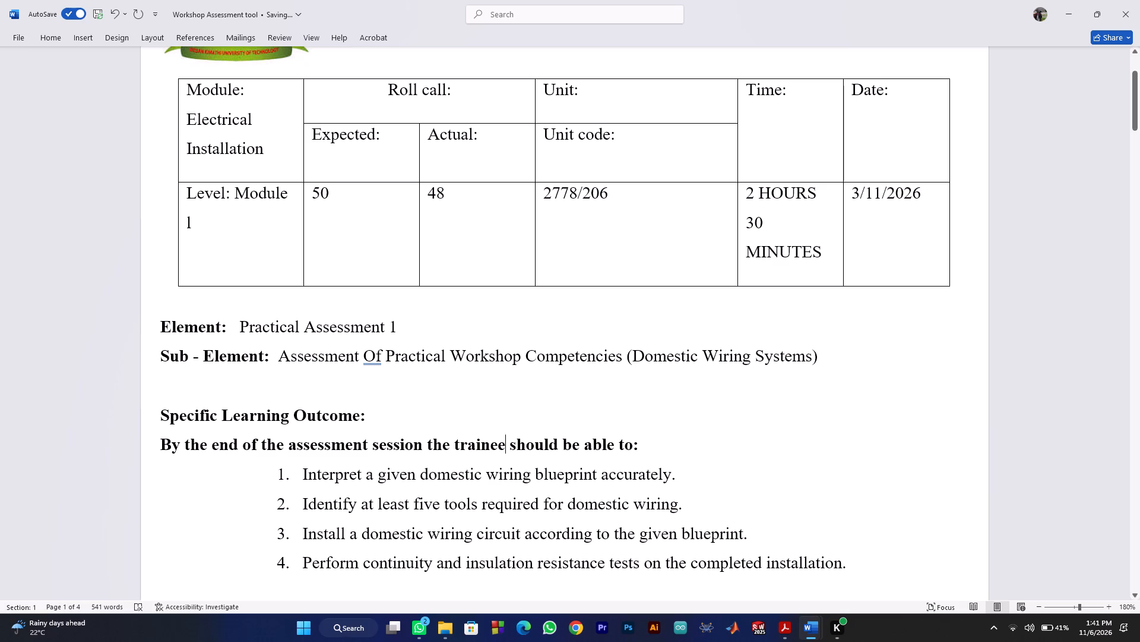
double_click(535, 443)
type("wi")
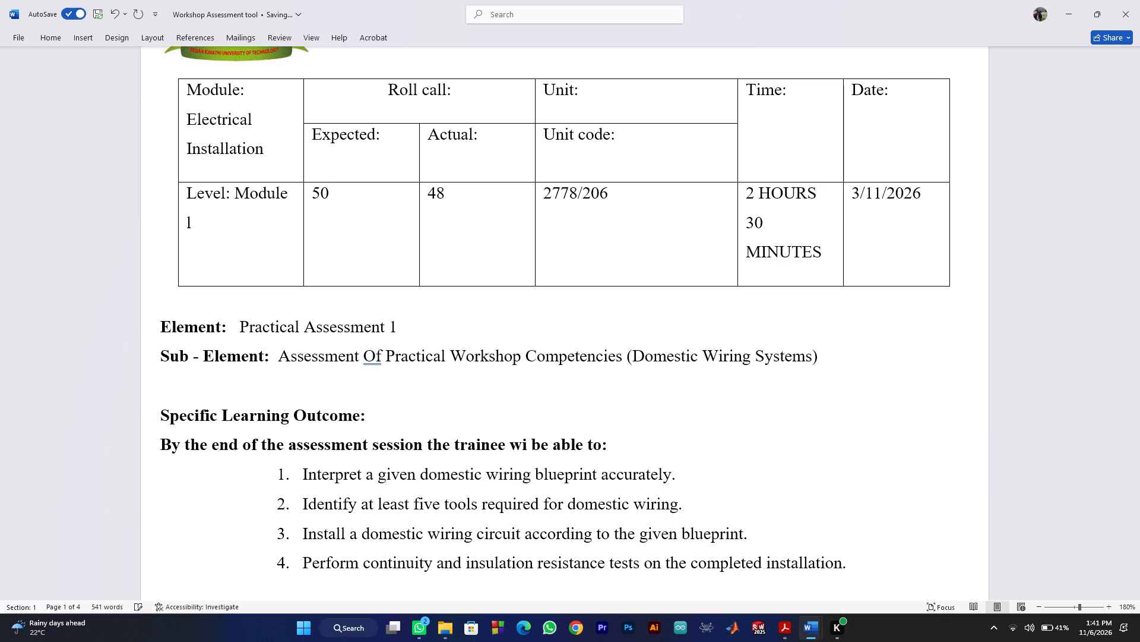
type("ll")
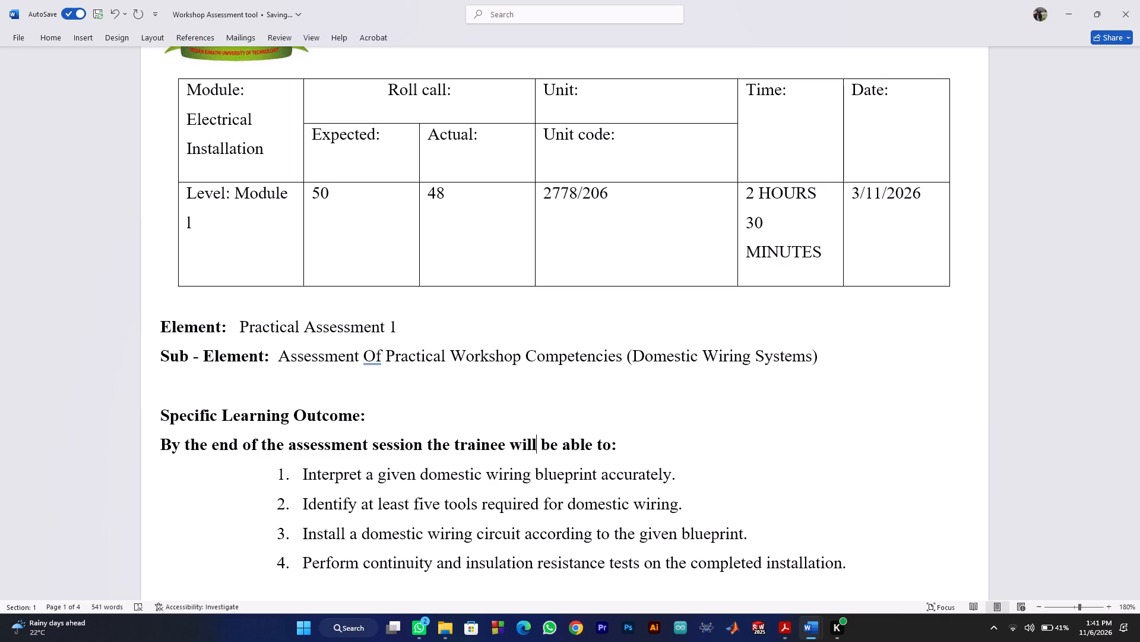
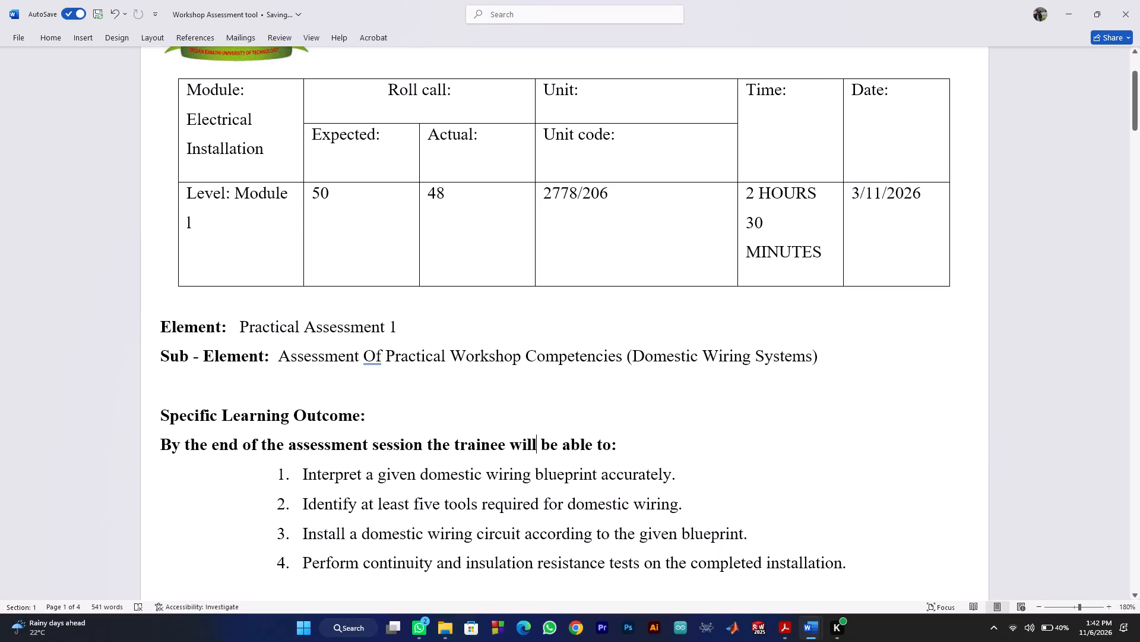
Remove the words "and insulation" from the fourth learning outcome so it reads "Perform continuity resistance tests on the completed installation.".
double_click(498, 567)
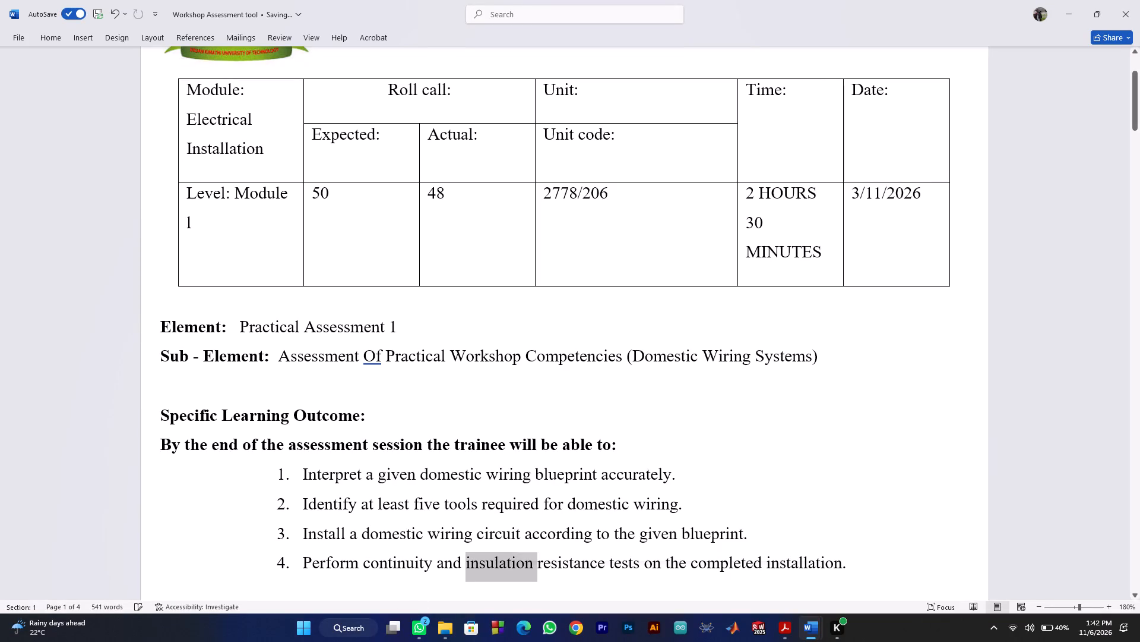
key("BackSpace")
key("BackSpace")
key("BackSpace")
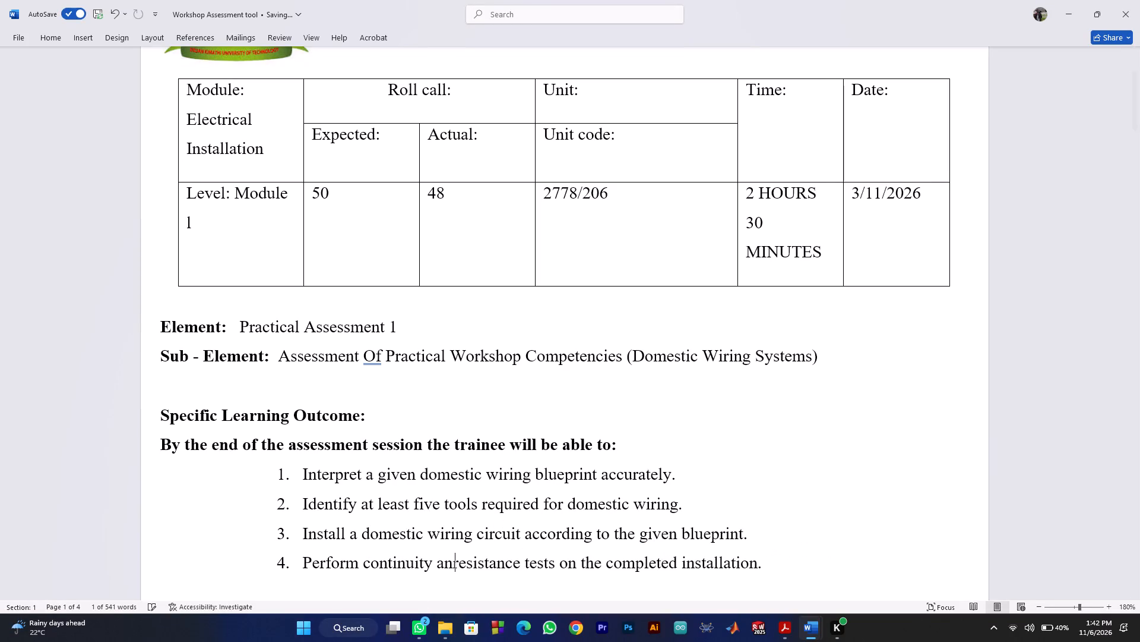
key("BackSpace")
key("BackSpace")
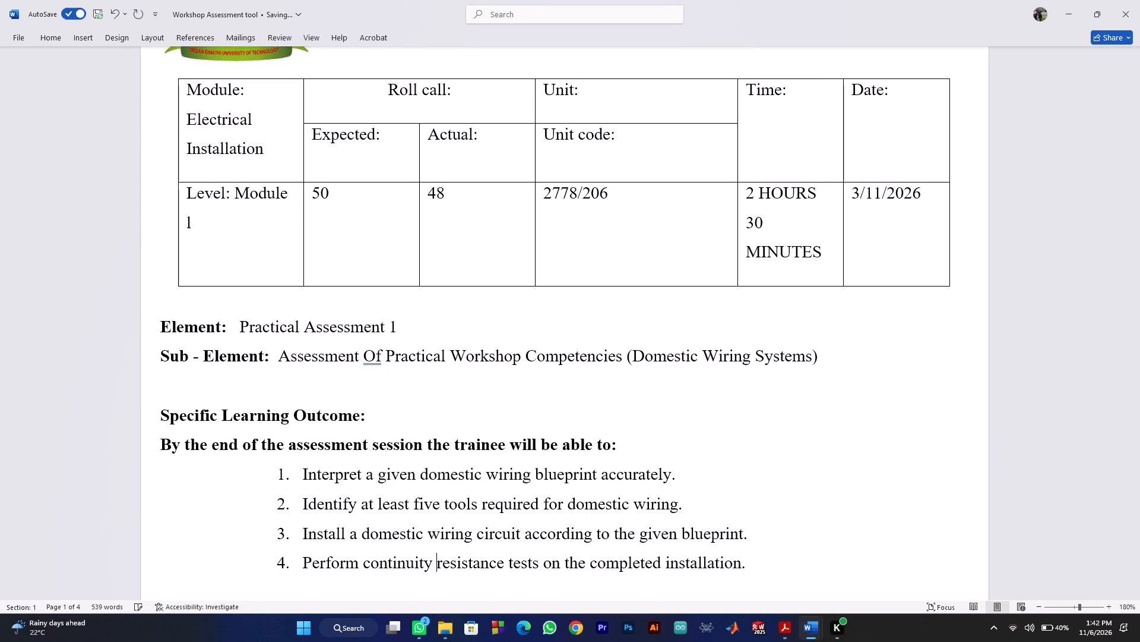
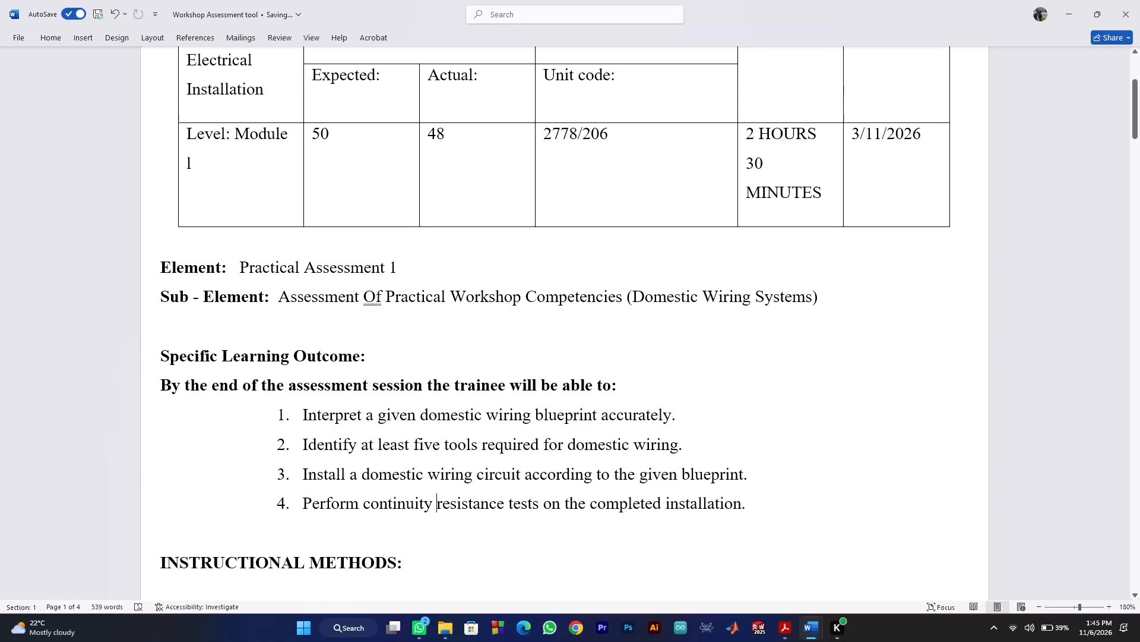
Review the rest of the Workshop Assessment tool, from the learning outcomes through the participatory learning table to the self-evaluation section.
scroll(308, 546, "down", 2)
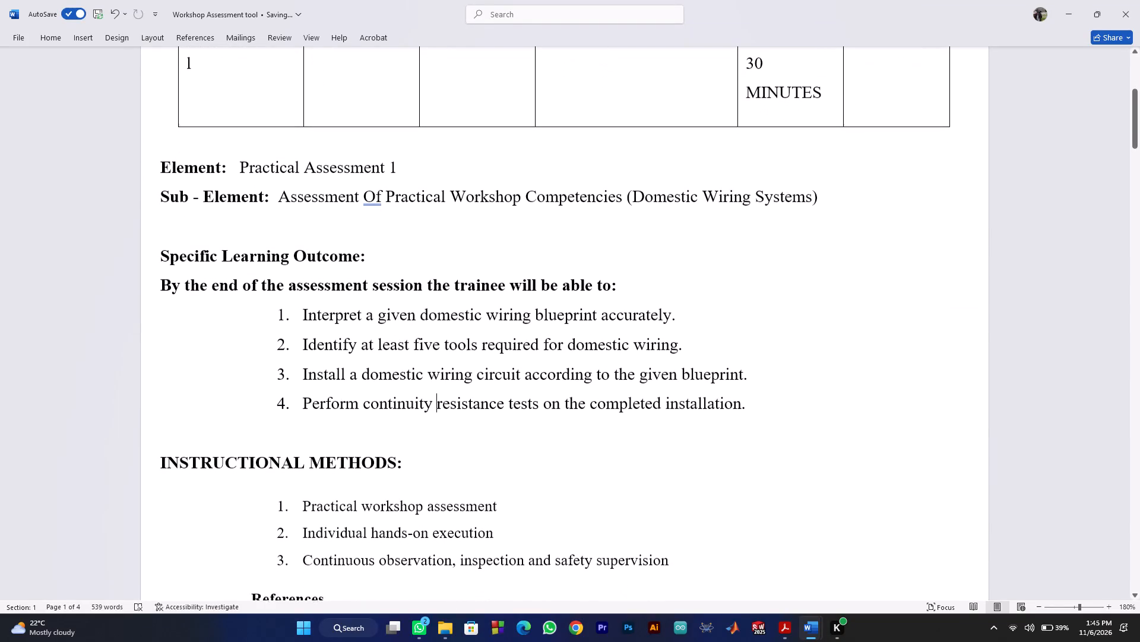
scroll(308, 546, "down", 2)
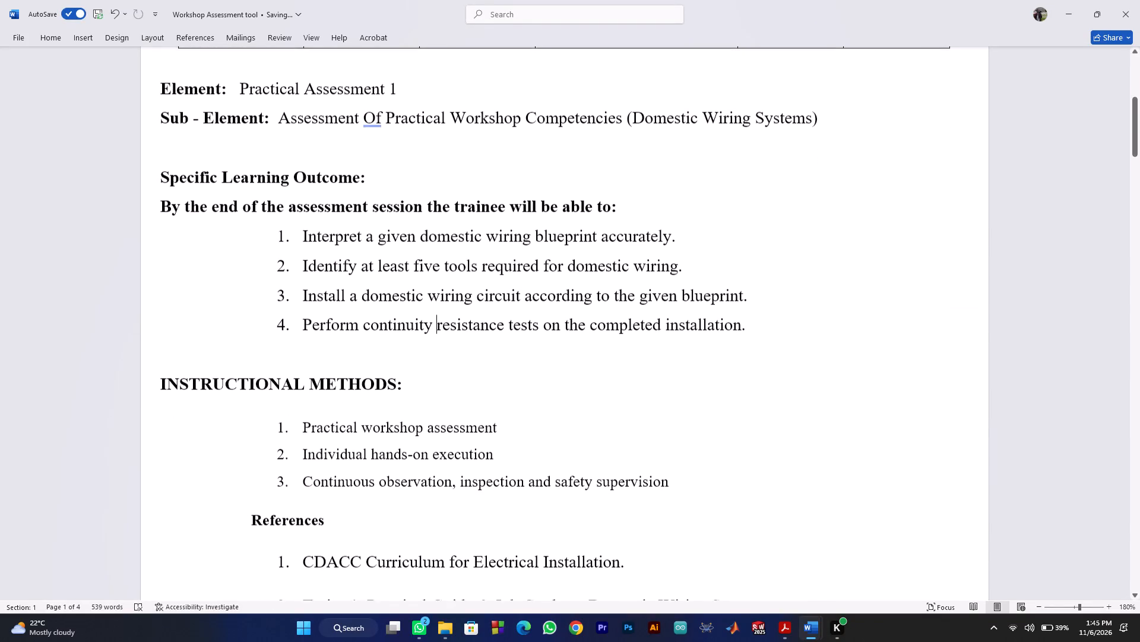
scroll(308, 546, "down", 3)
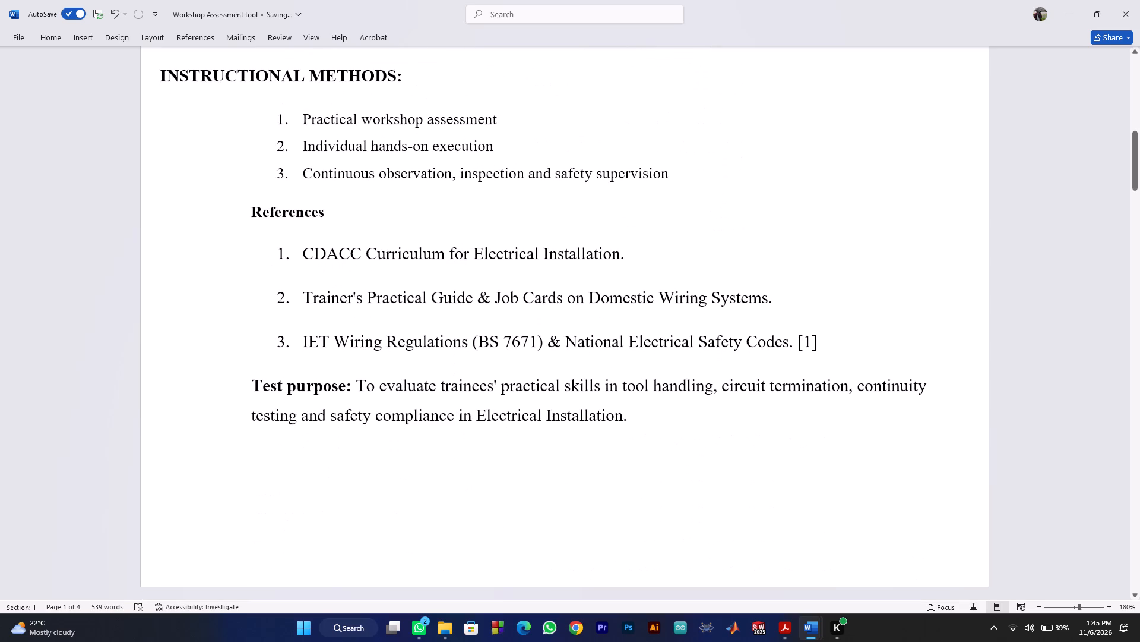
scroll(308, 546, "down", 1)
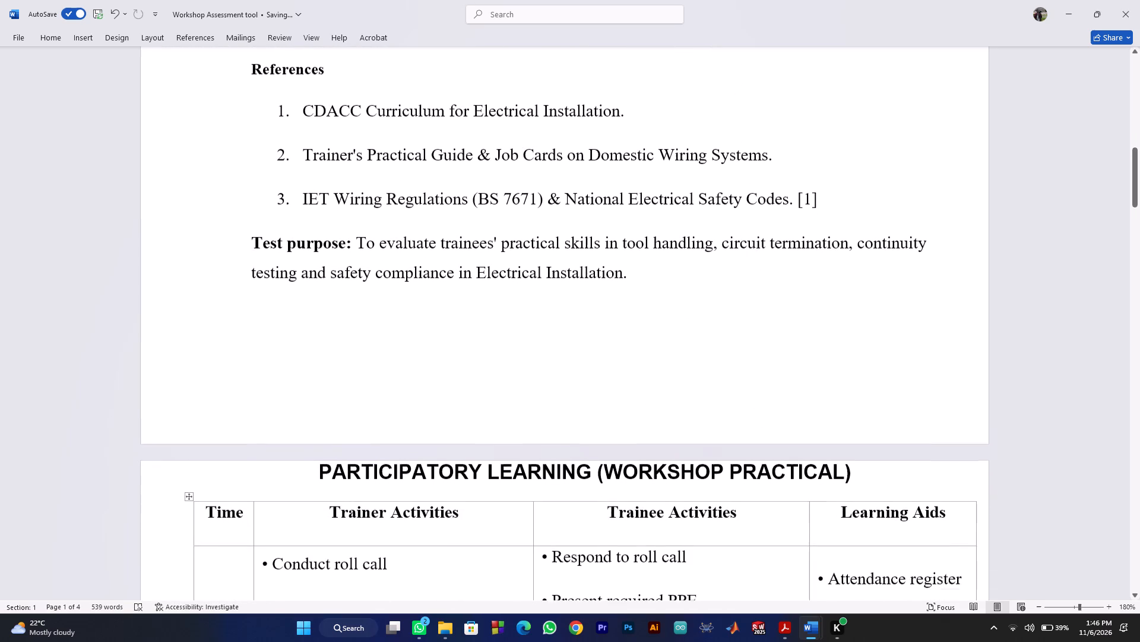
scroll(308, 546, "down", 2)
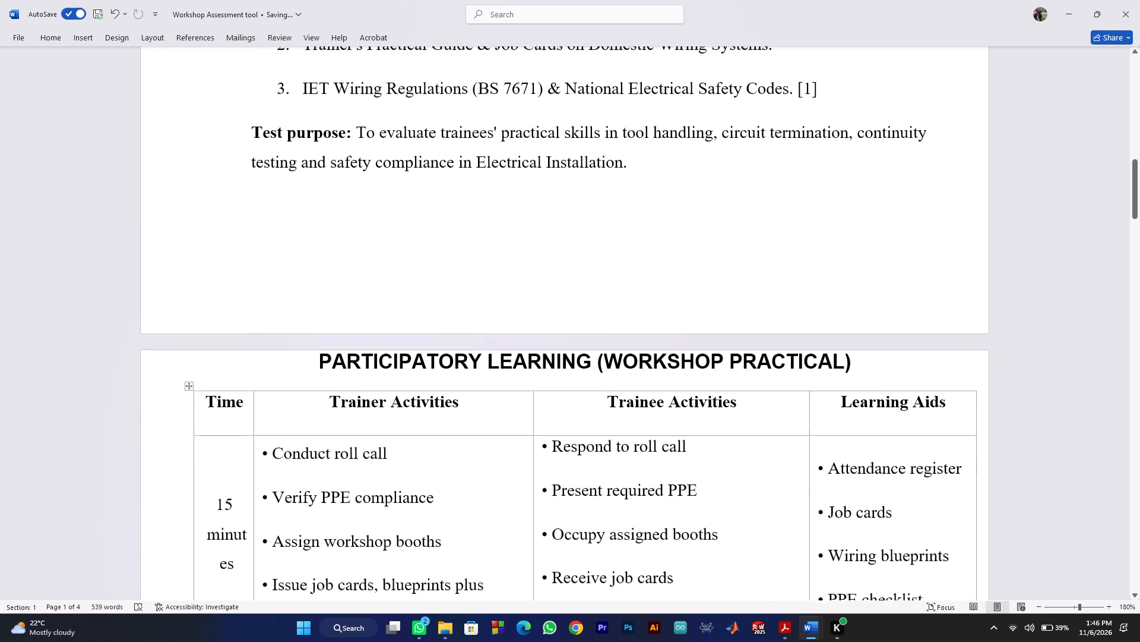
scroll(308, 546, "down", 2)
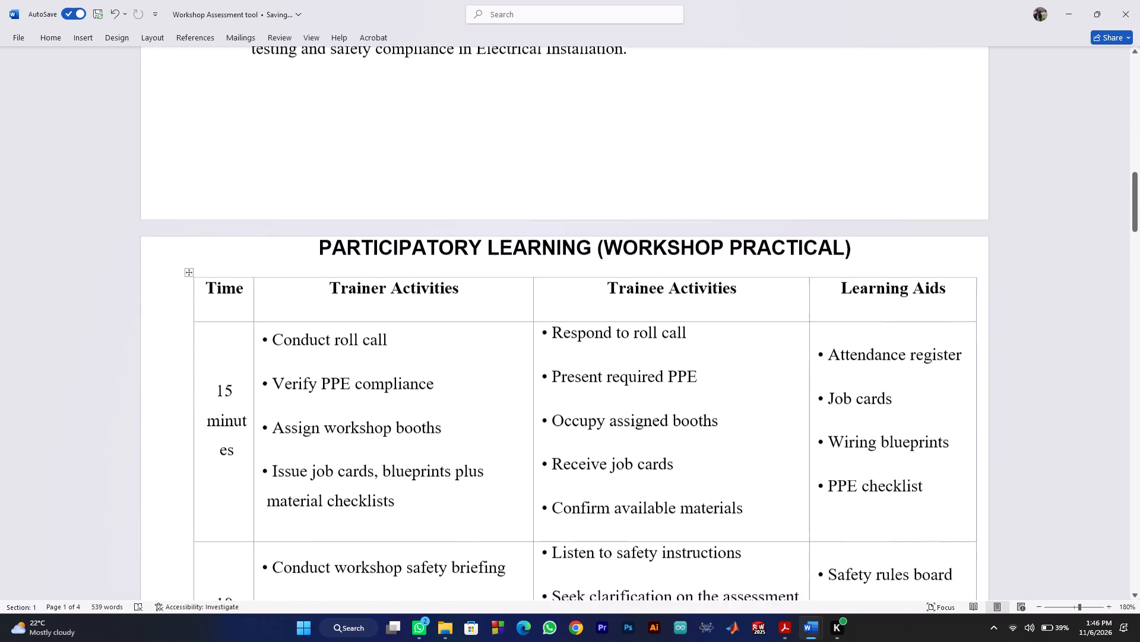
scroll(308, 546, "down", 4)
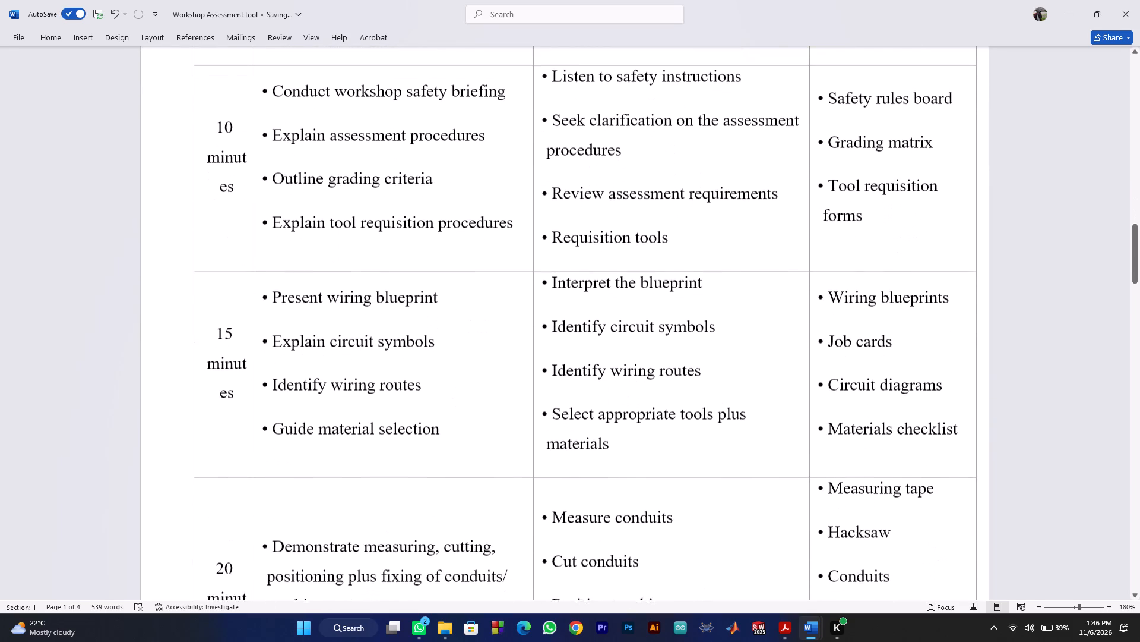
scroll(308, 546, "down", 1)
scroll(308, 546, "up", 2)
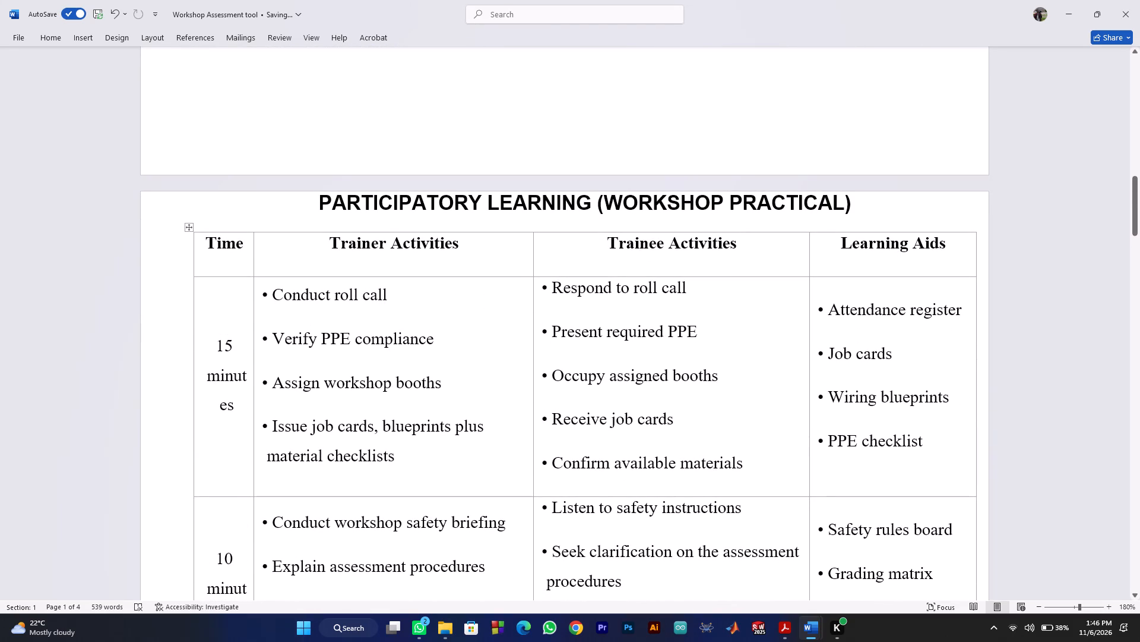
scroll(308, 546, "down", 2)
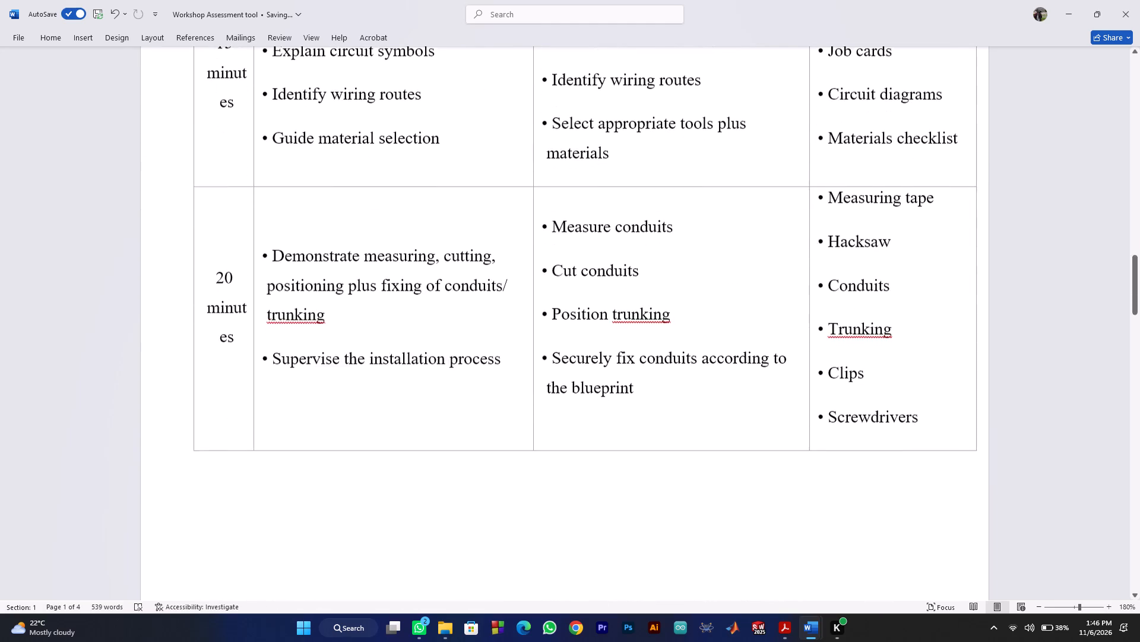
scroll(308, 546, "down", 2)
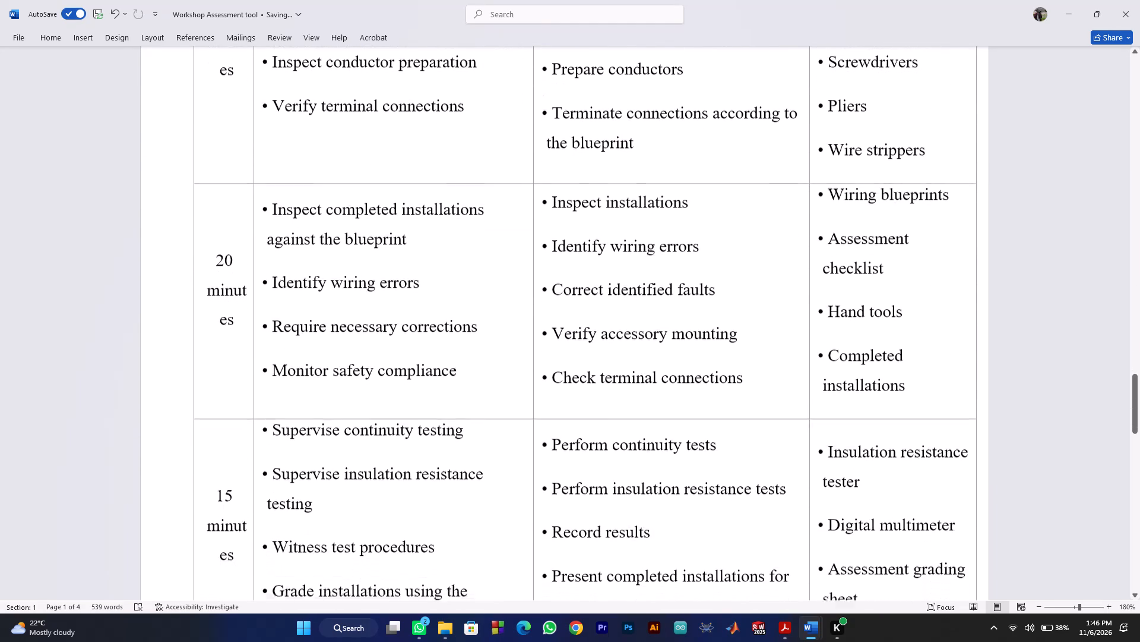
scroll(308, 546, "down", 3)
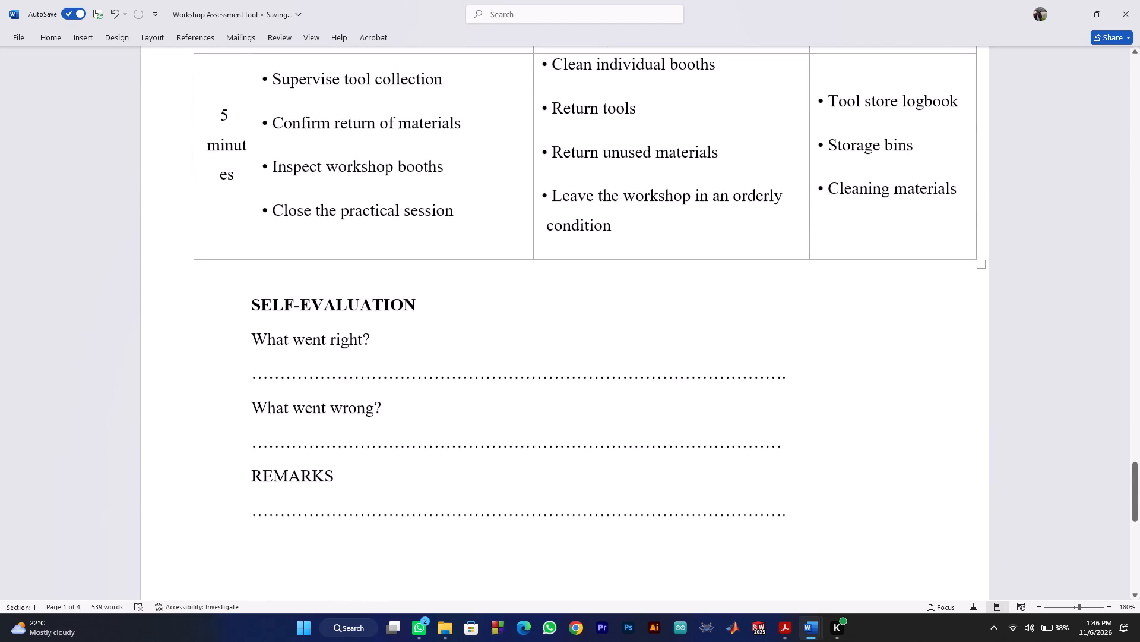
scroll(308, 546, "down", 1)
Change "tests" to "test" in the fourth learning outcome so it reads "Perform continuity resistance test on the completed installation.".
scroll(308, 546, "up", 4)
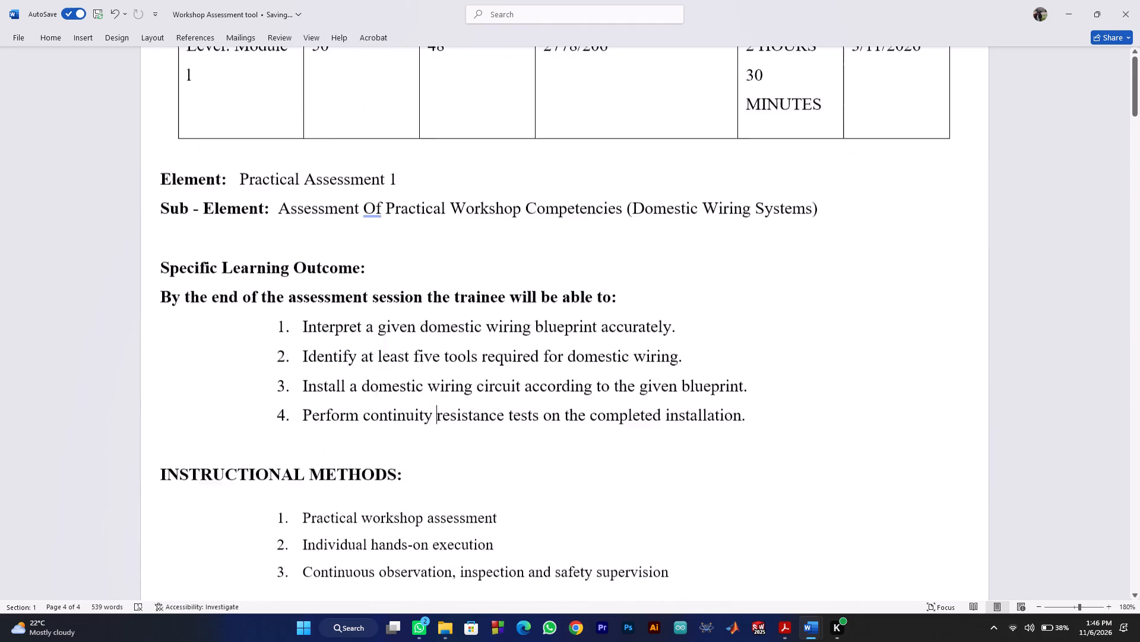
scroll(308, 546, "up", 4)
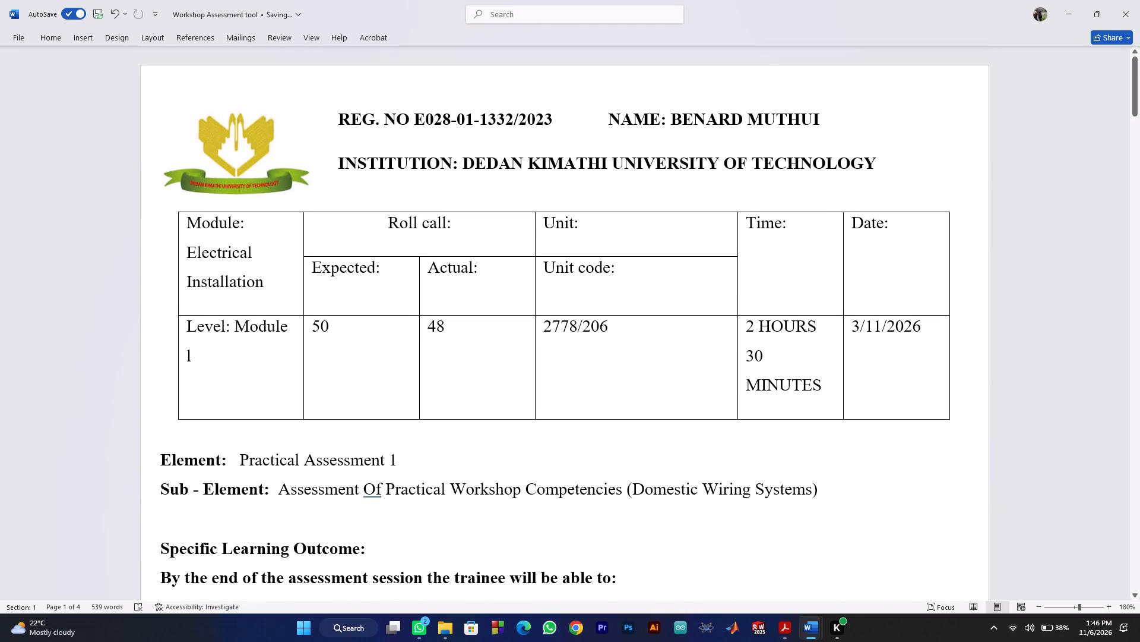
scroll(372, 470, "down", 3)
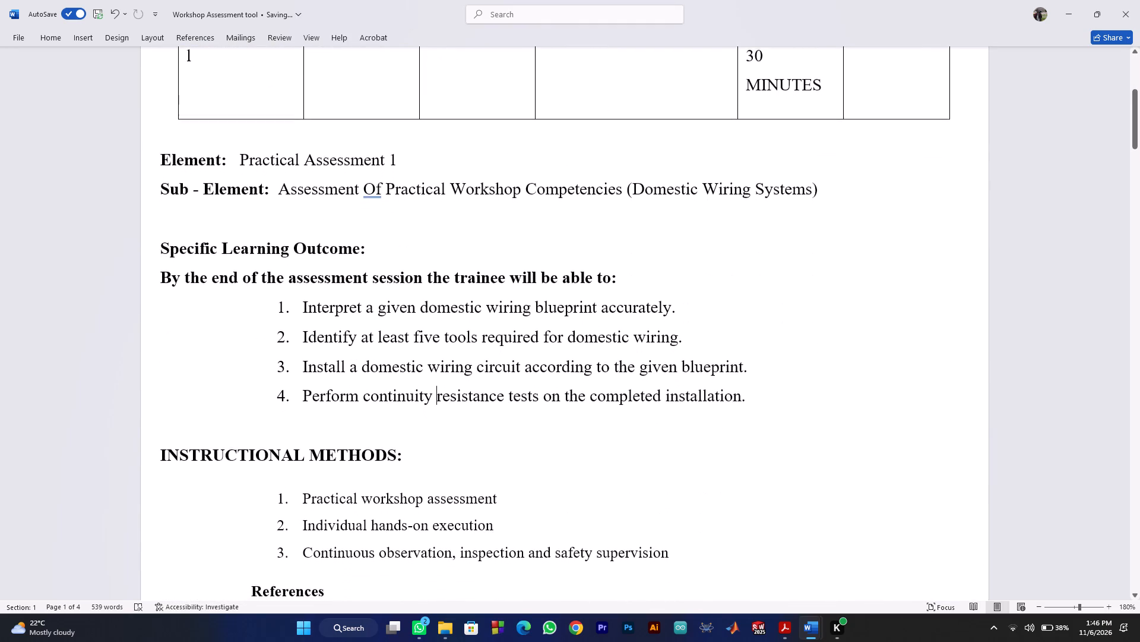
scroll(372, 470, "down", 1)
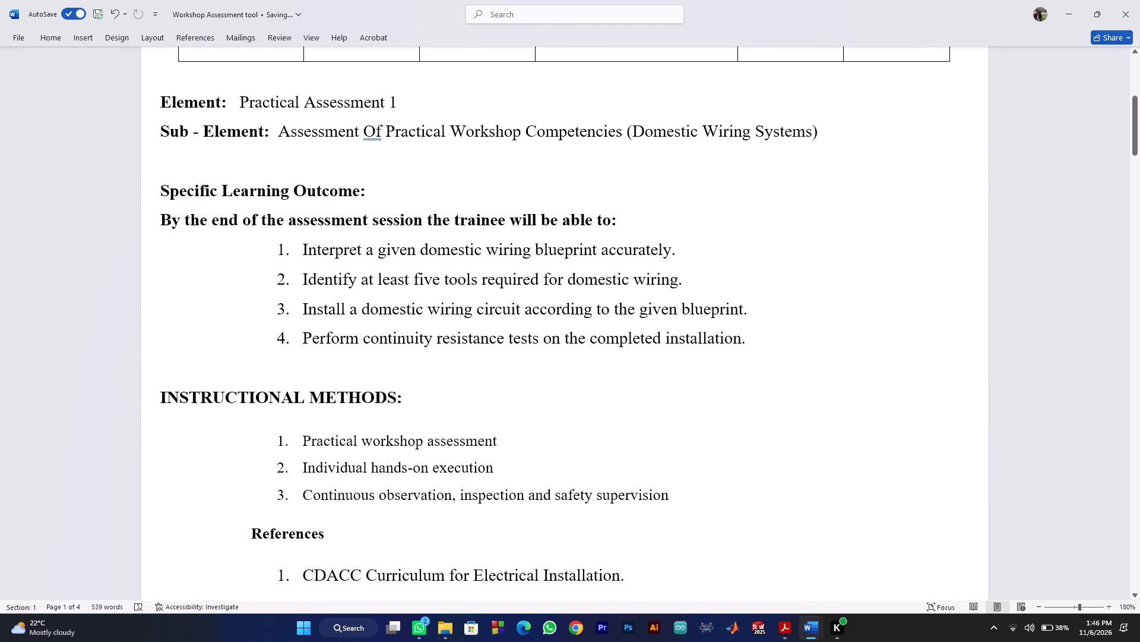
scroll(372, 470, "down", 1)
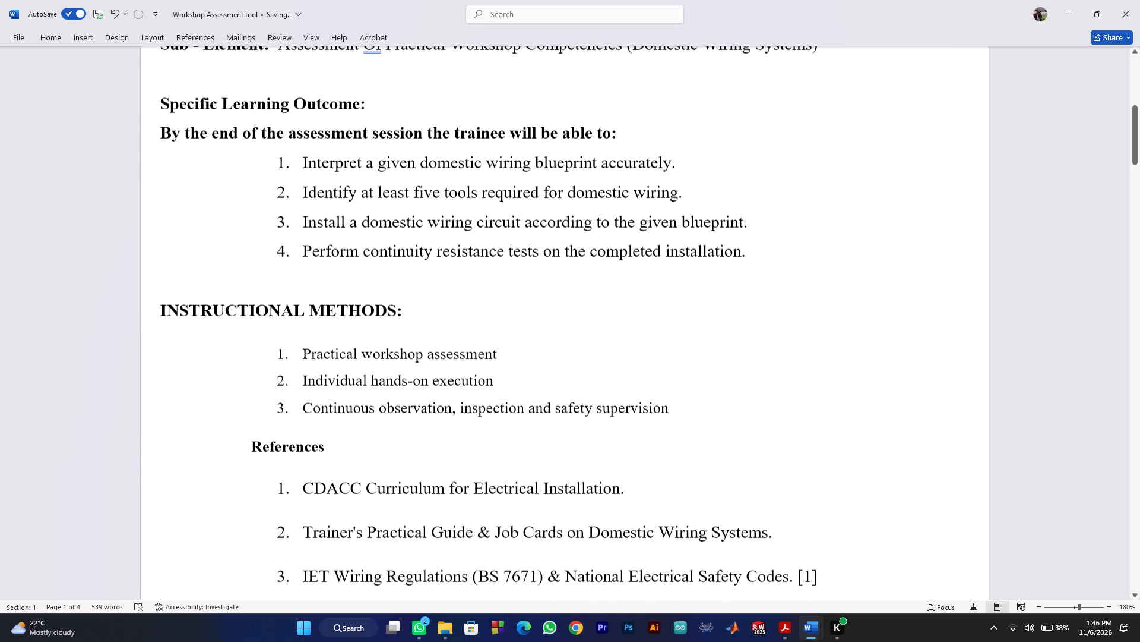
scroll(372, 470, "down", 1)
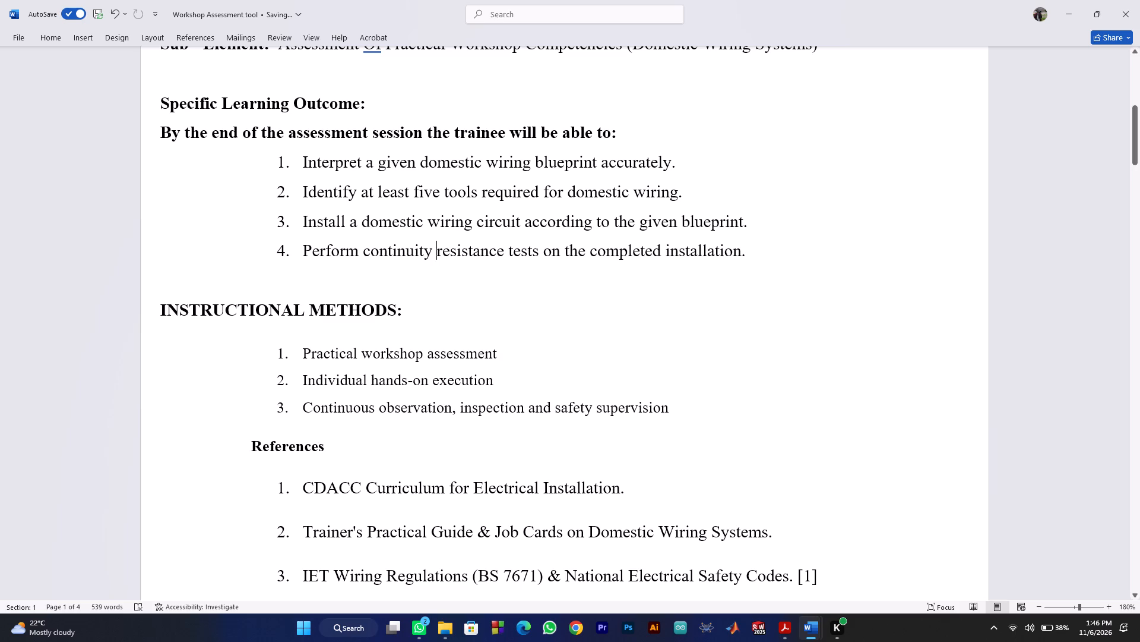
scroll(350, 302, "down", 2)
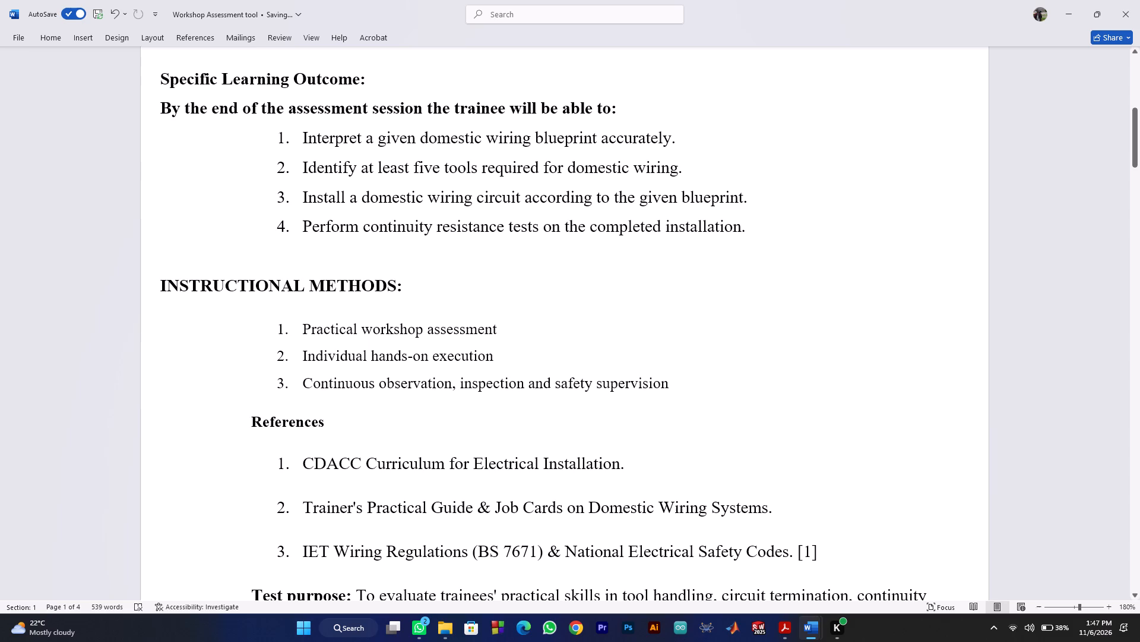
left_click(537, 235)
key("BackSpace")
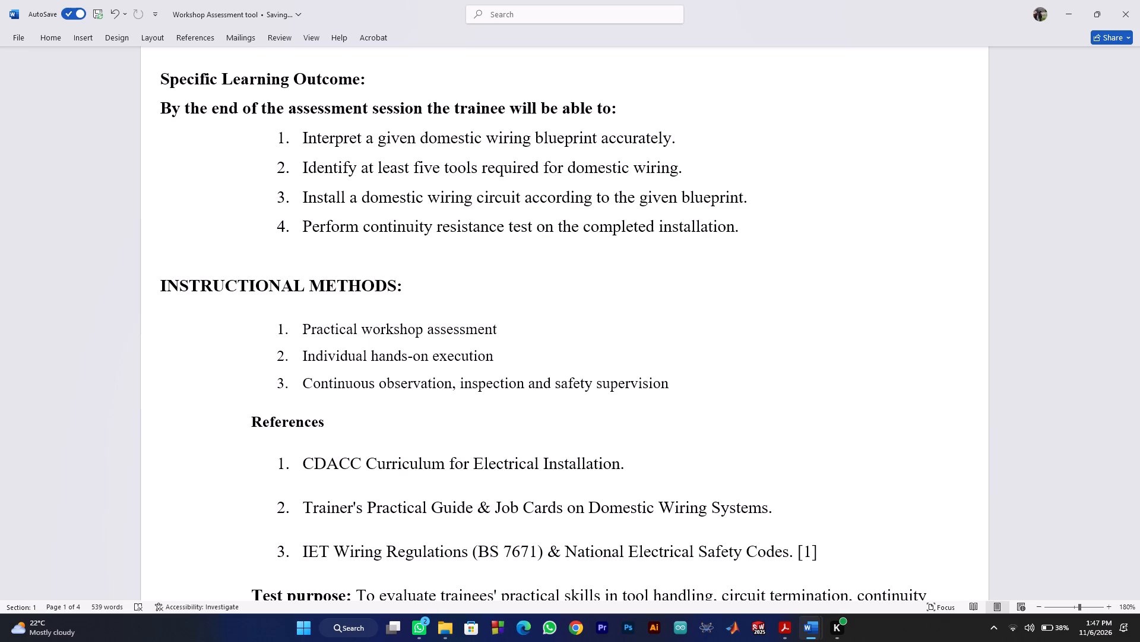
Add "Group work" as the fourth numbered item under Instructional Methods, after the safety supervision item.
left_click(711, 390)
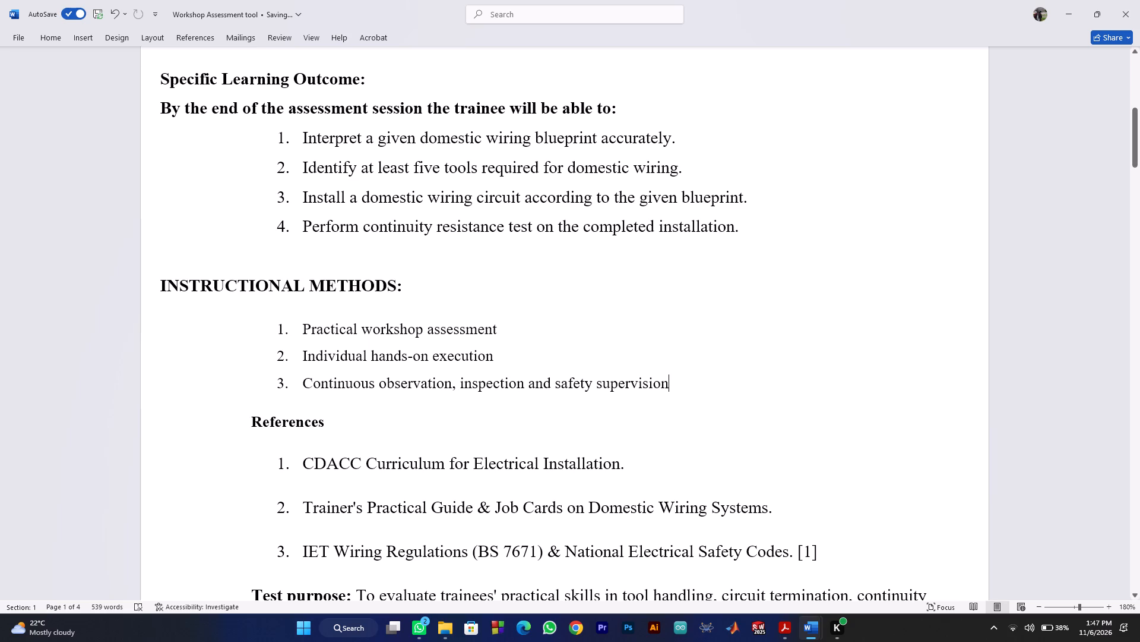
key("Return")
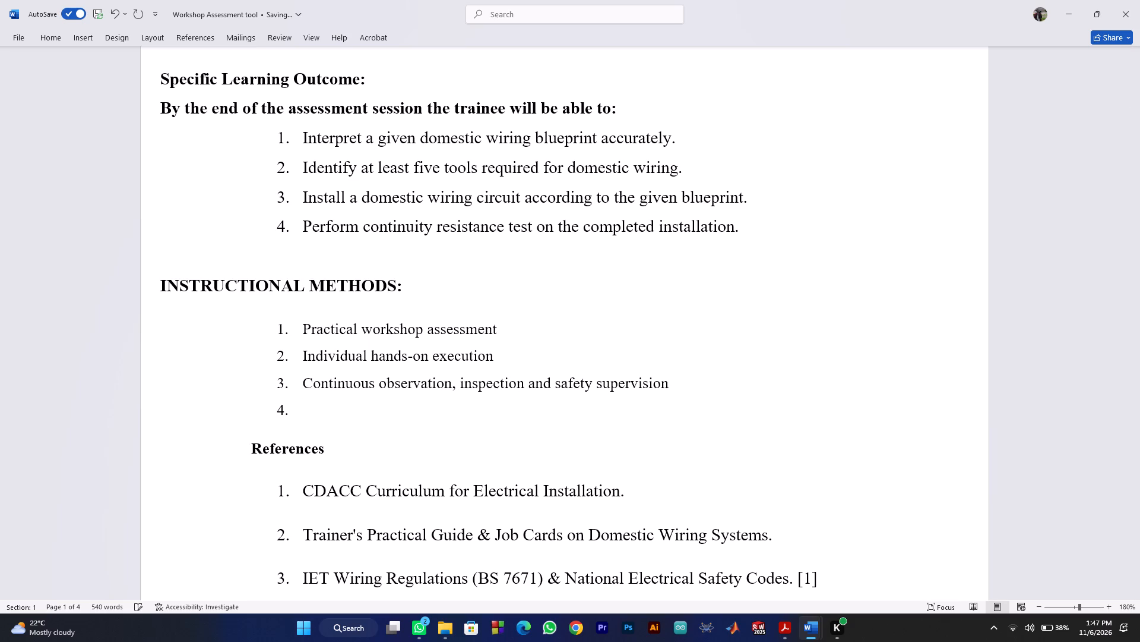
type("rou")
key("p")
key("space")
type("work")
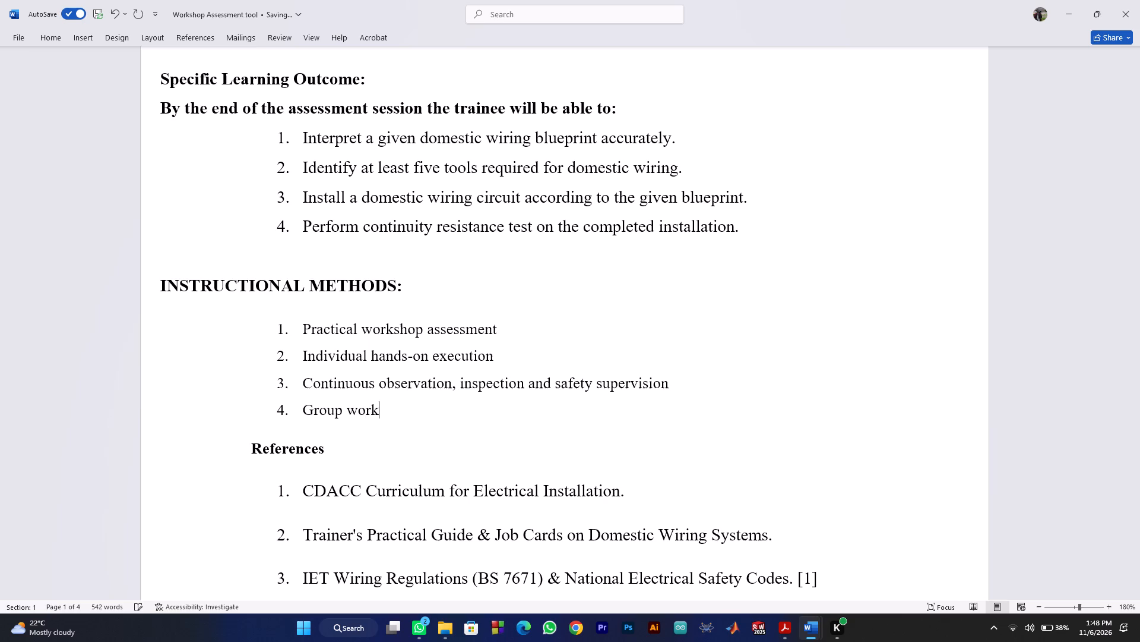
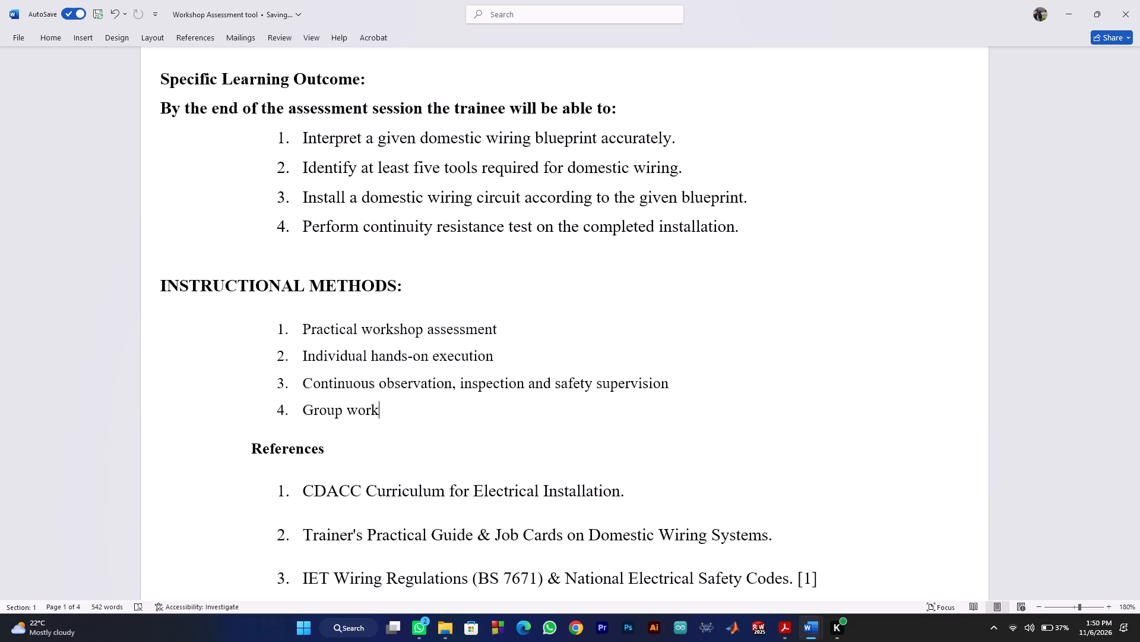
Add "Problem based learning" as the fifth numbered item under Instructional Methods, after "Group work".
key("Return")
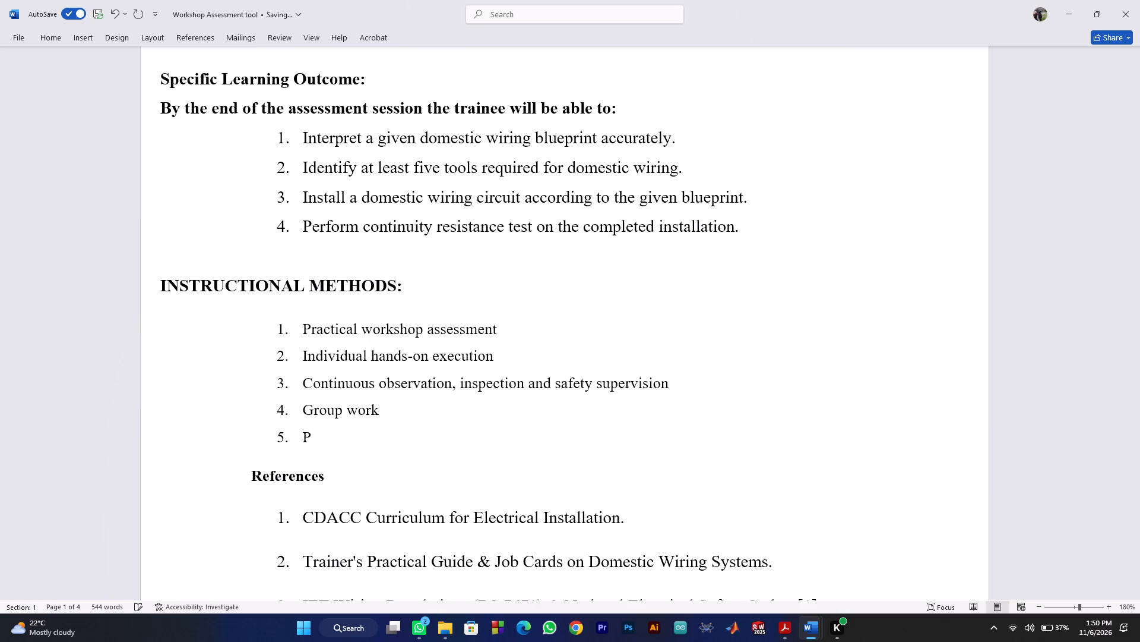
type("roblem")
key("space")
type("based")
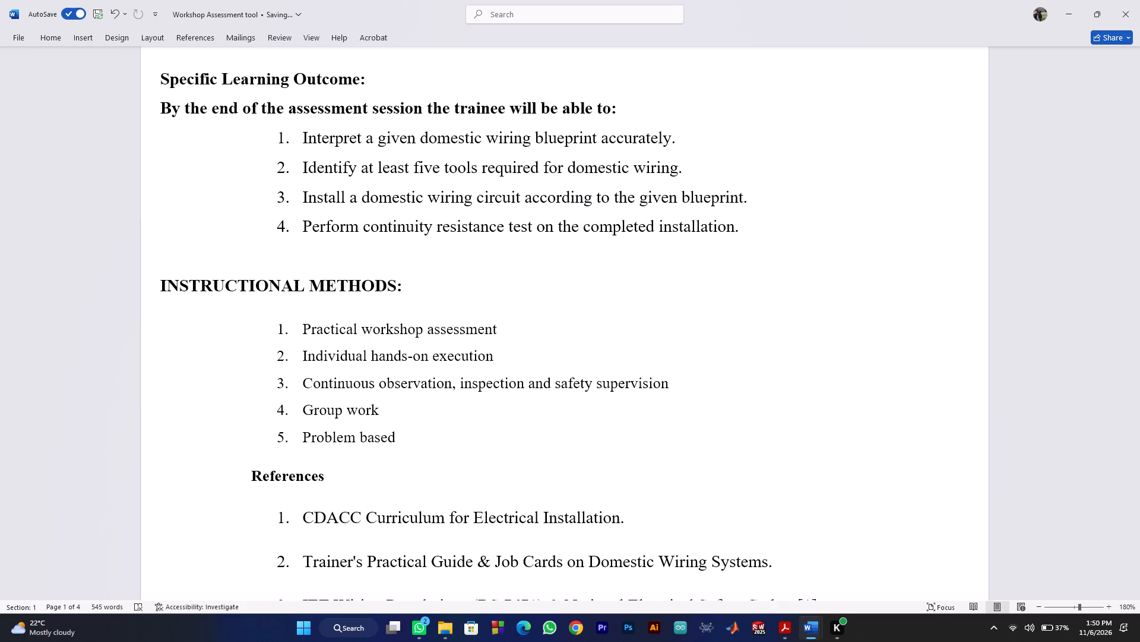
key("space")
type("leaarning")
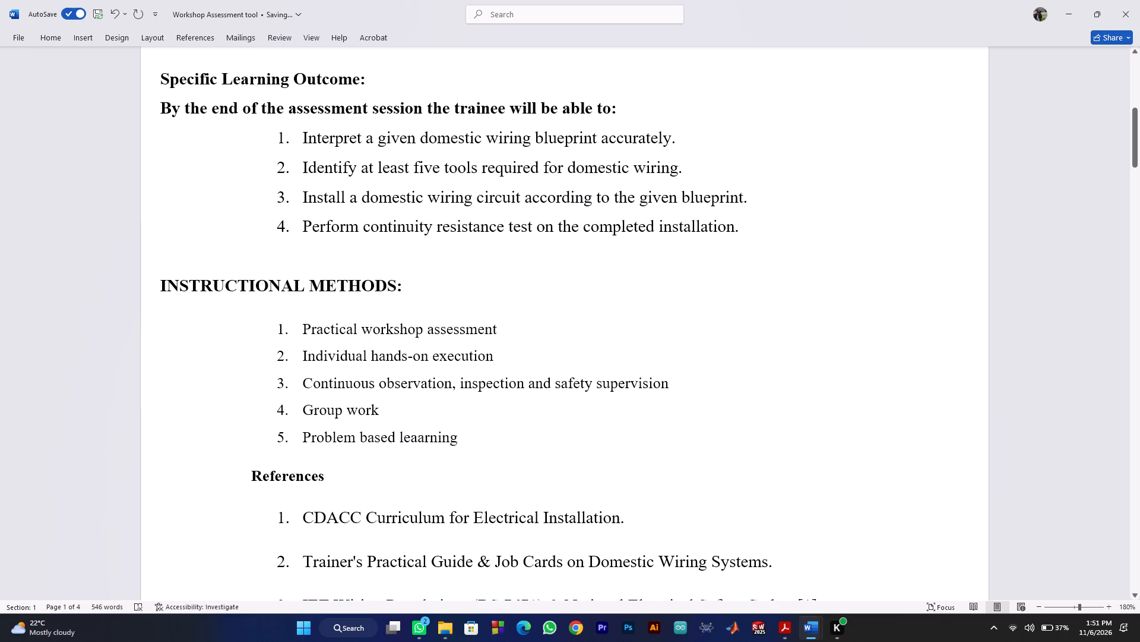
Add "Demonstrations" as the sixth numbered item under Instructional Methods.
key("Return")
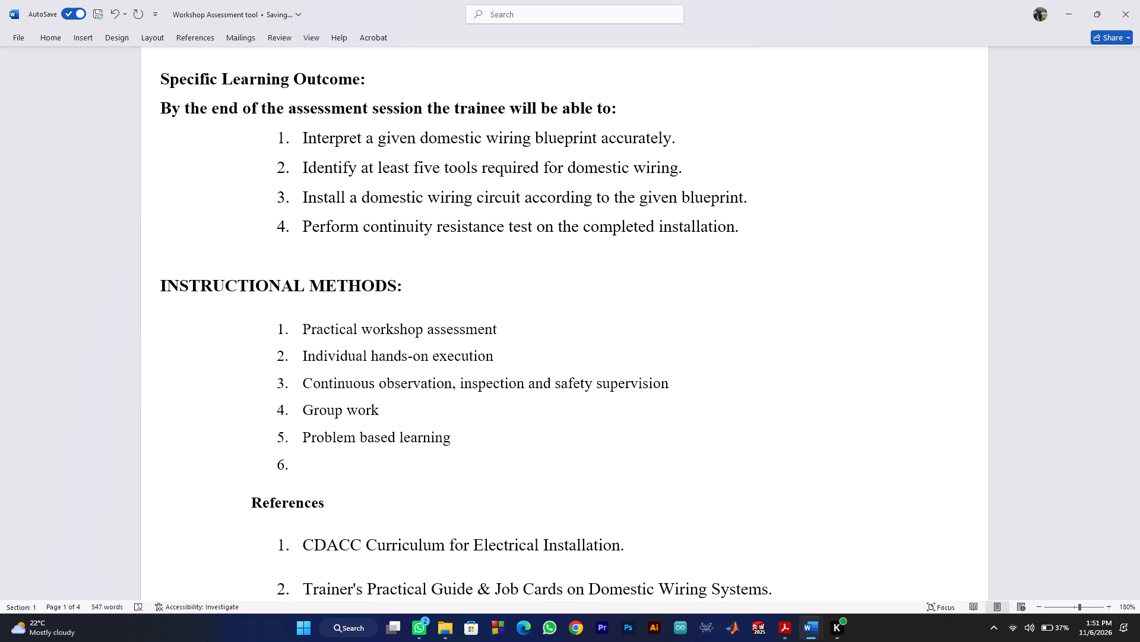
key("d")
type("emonstrat")
type("io")
key("n")
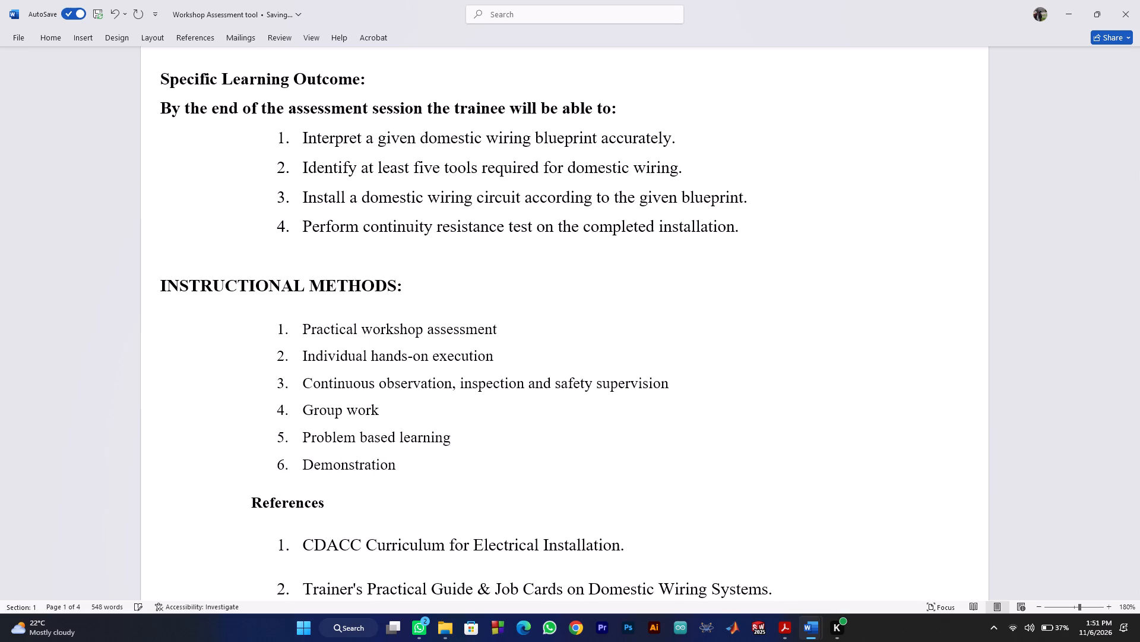
key("s")
Review the References list, the test purpose statement and the opening row of the participatory learning table.
scroll(818, 168, "down", 1)
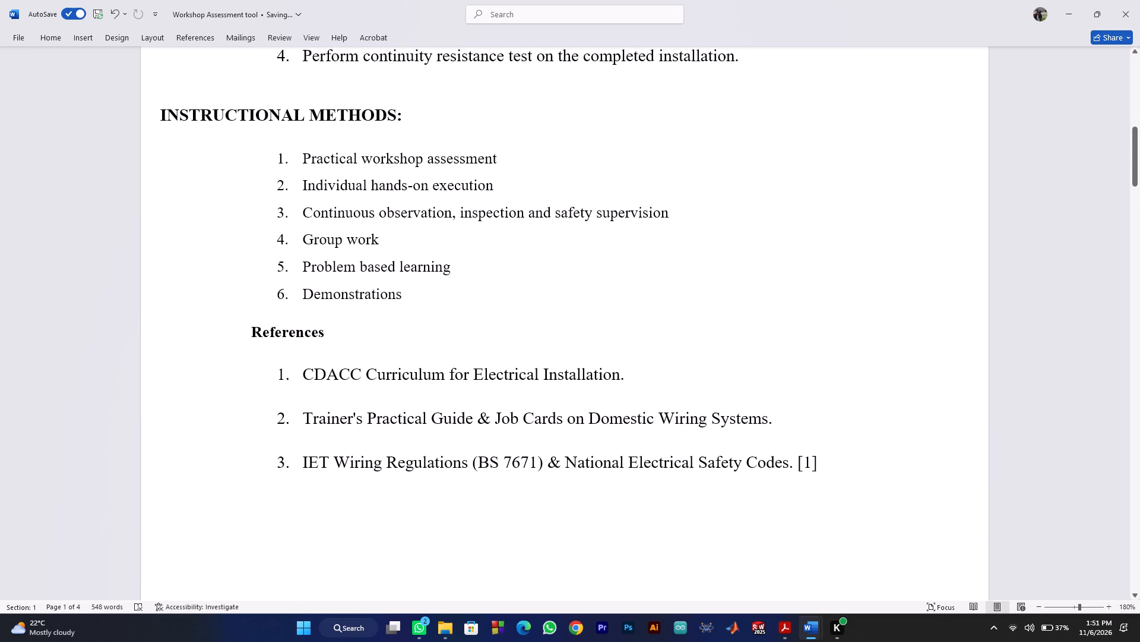
scroll(818, 168, "down", 1)
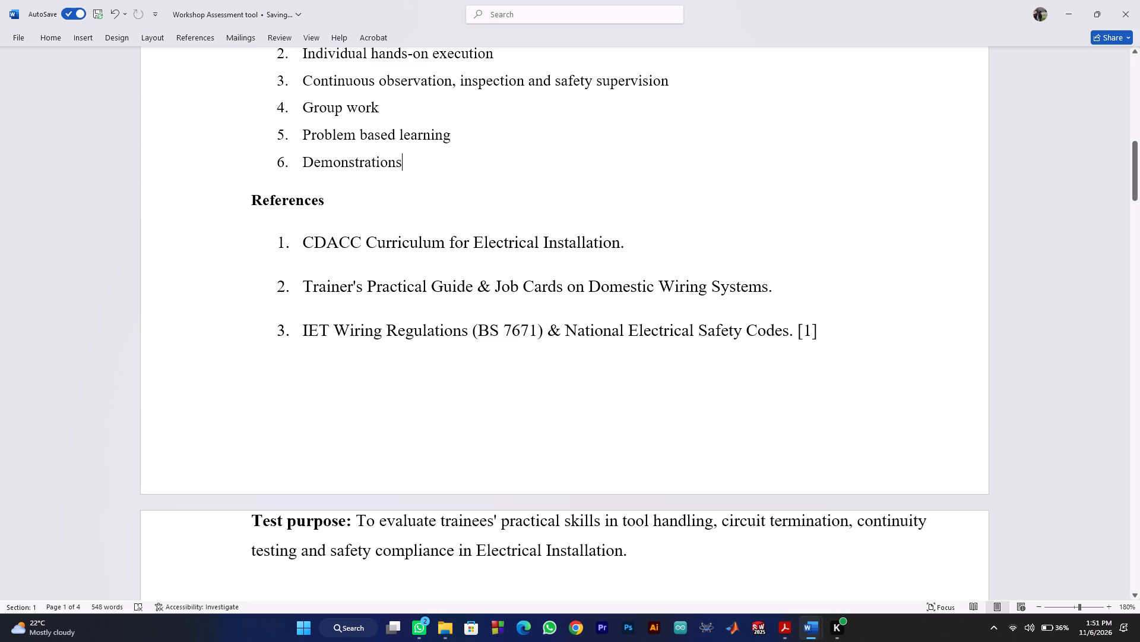
scroll(564, 319, "down", 1)
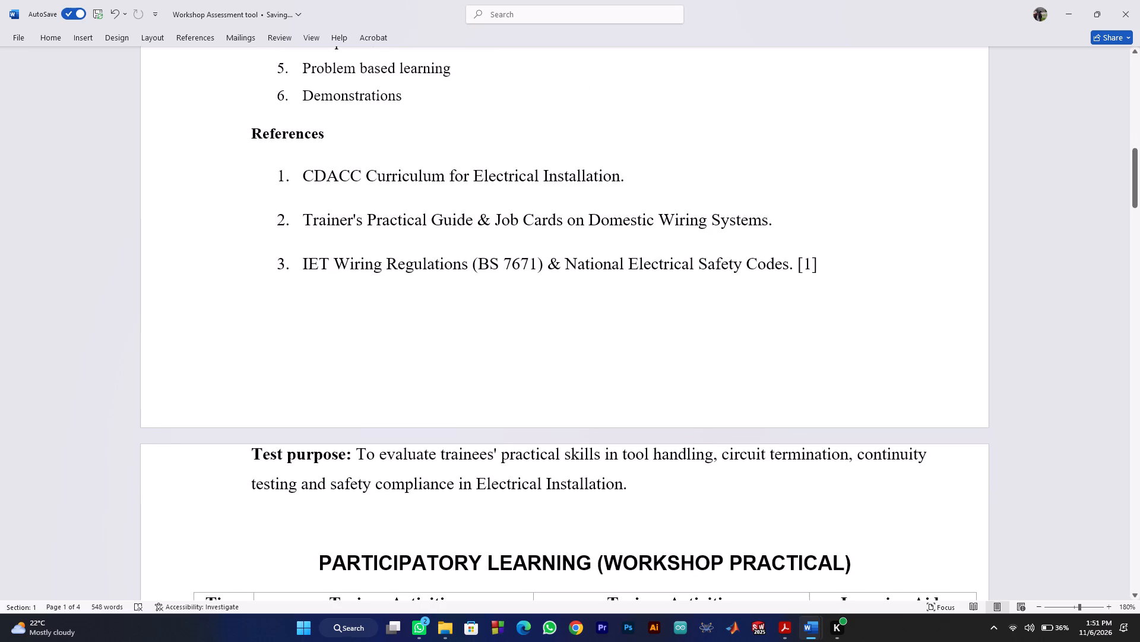
scroll(564, 319, "down", 1)
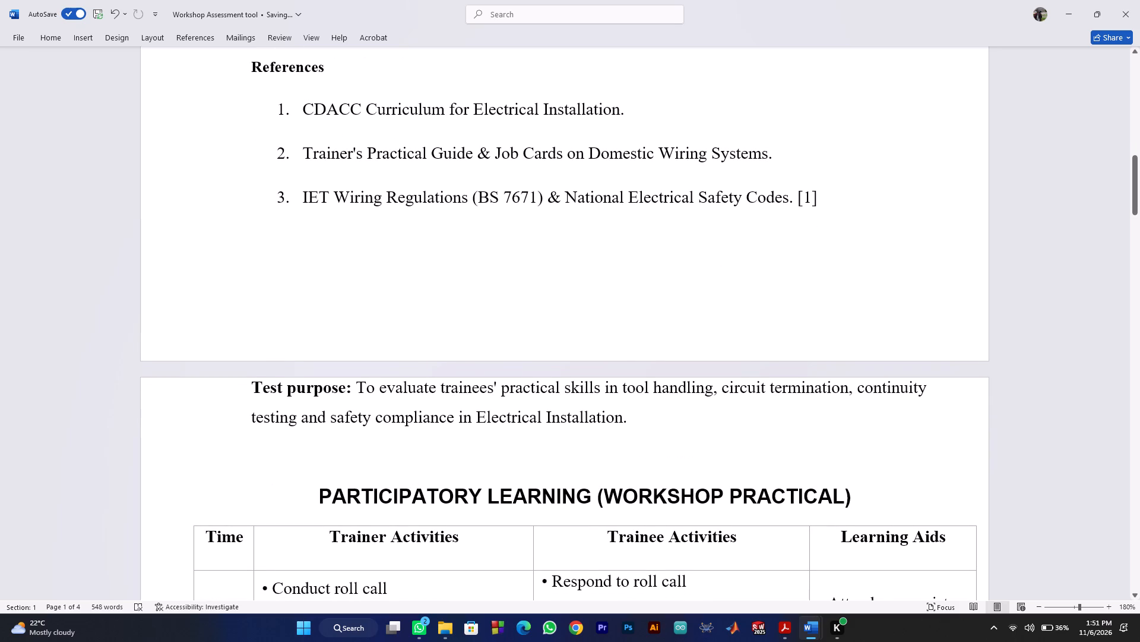
scroll(602, 279, "down", 2)
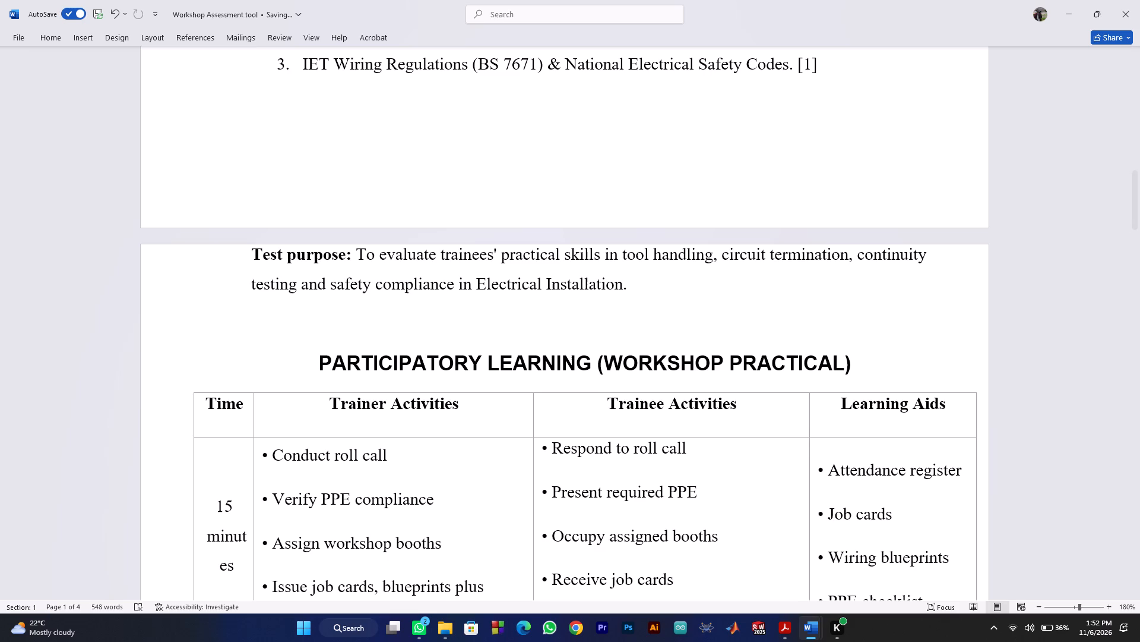
scroll(615, 341, "down", 1)
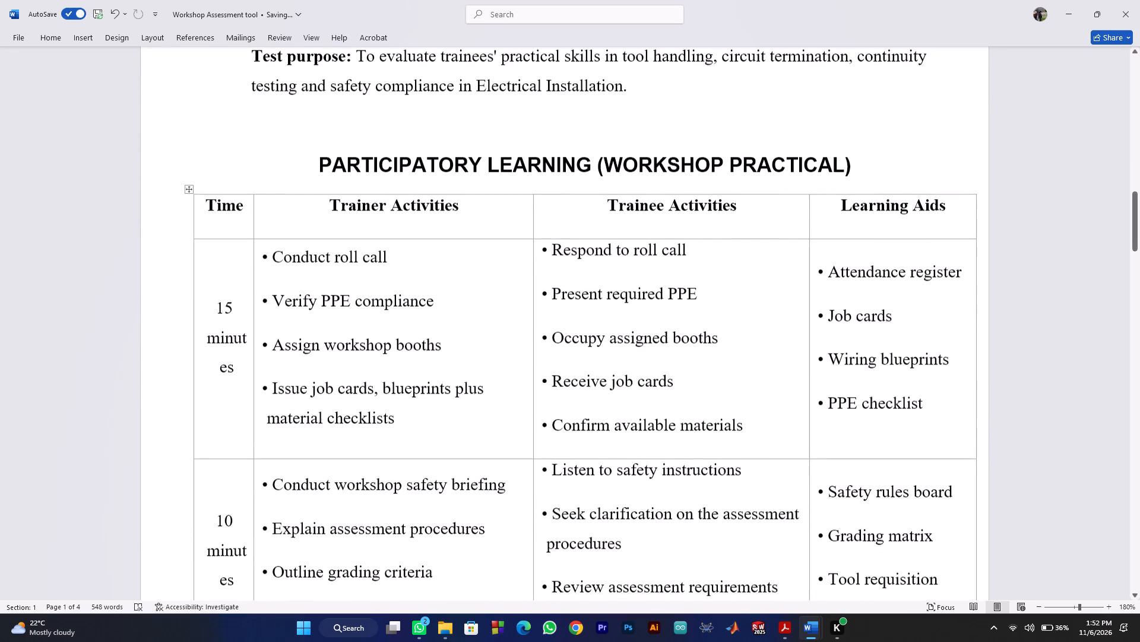
scroll(615, 341, "down", 2)
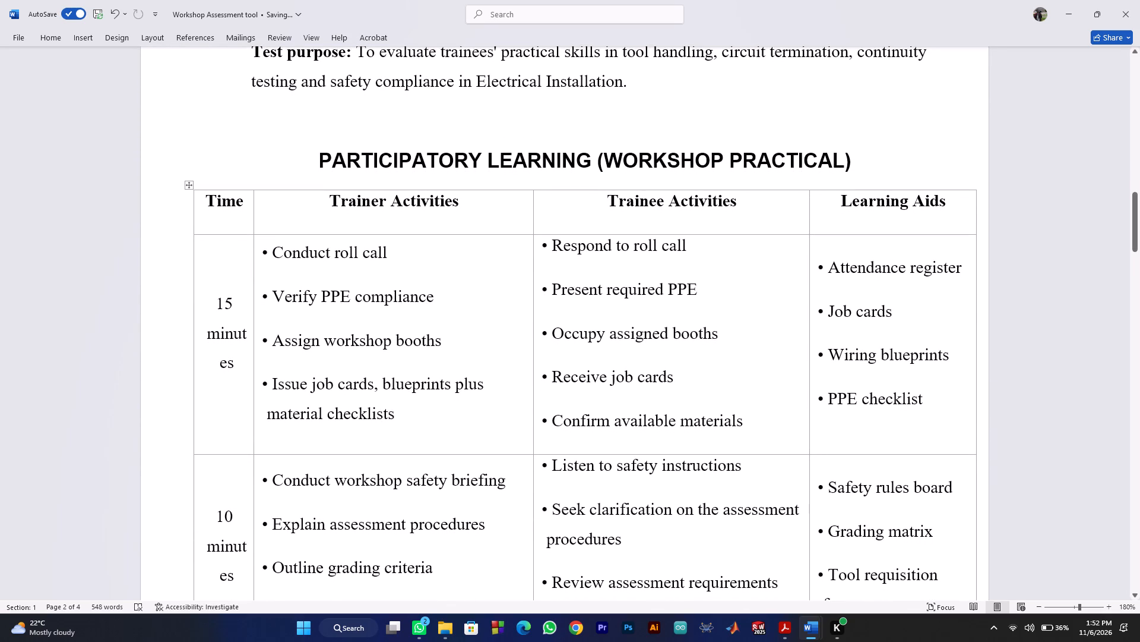
Read through the participatory learning table's time, trainer, trainee and learning aids columns, continuing to the closing Remarks section.
scroll(615, 341, "down", 1)
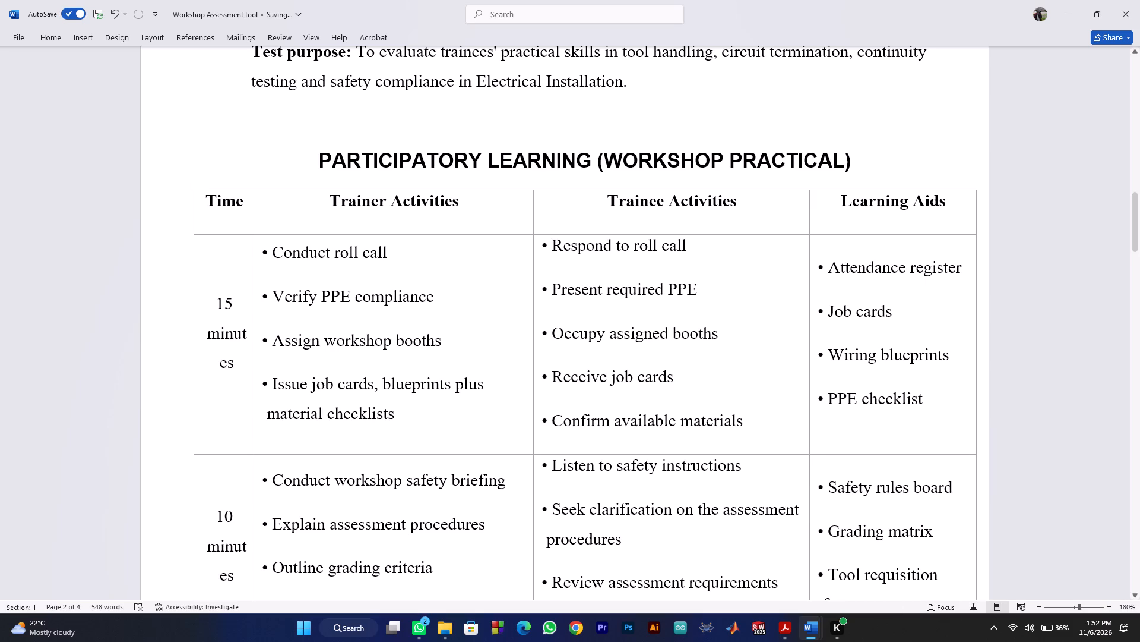
scroll(362, 429, "down", 2)
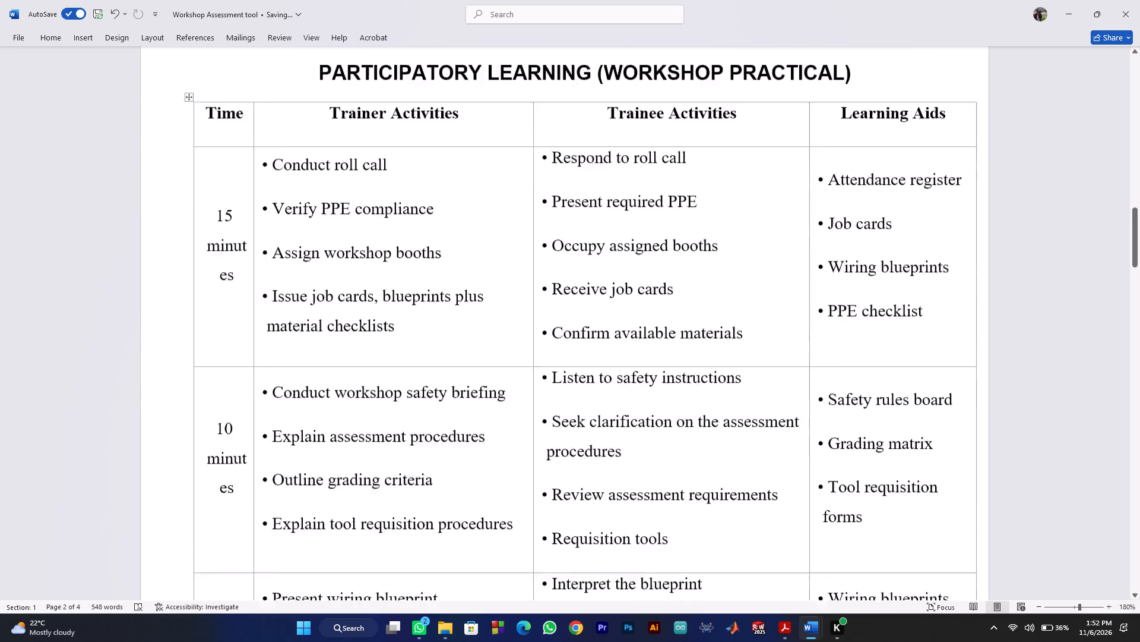
scroll(362, 429, "down", 3)
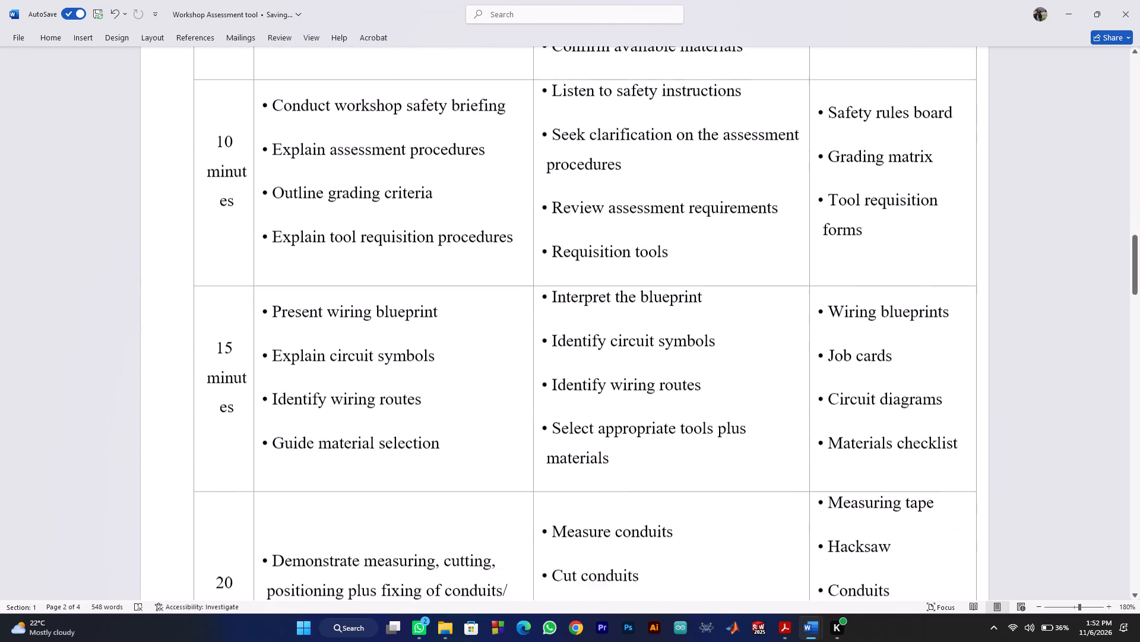
scroll(362, 429, "down", 3)
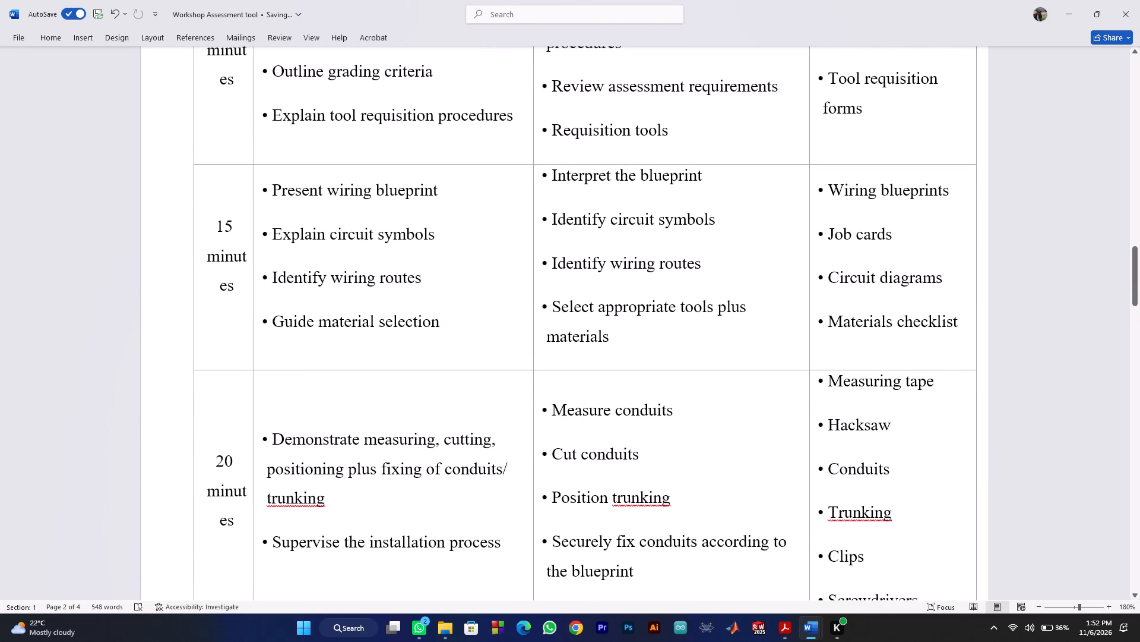
scroll(362, 429, "down", 3)
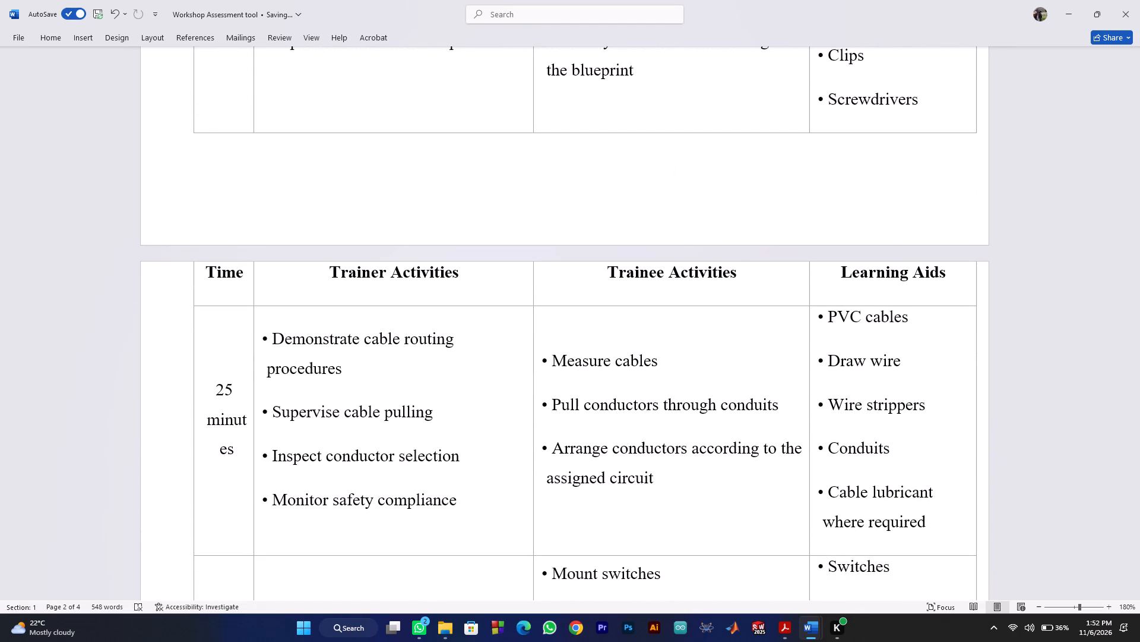
scroll(362, 429, "down", 1)
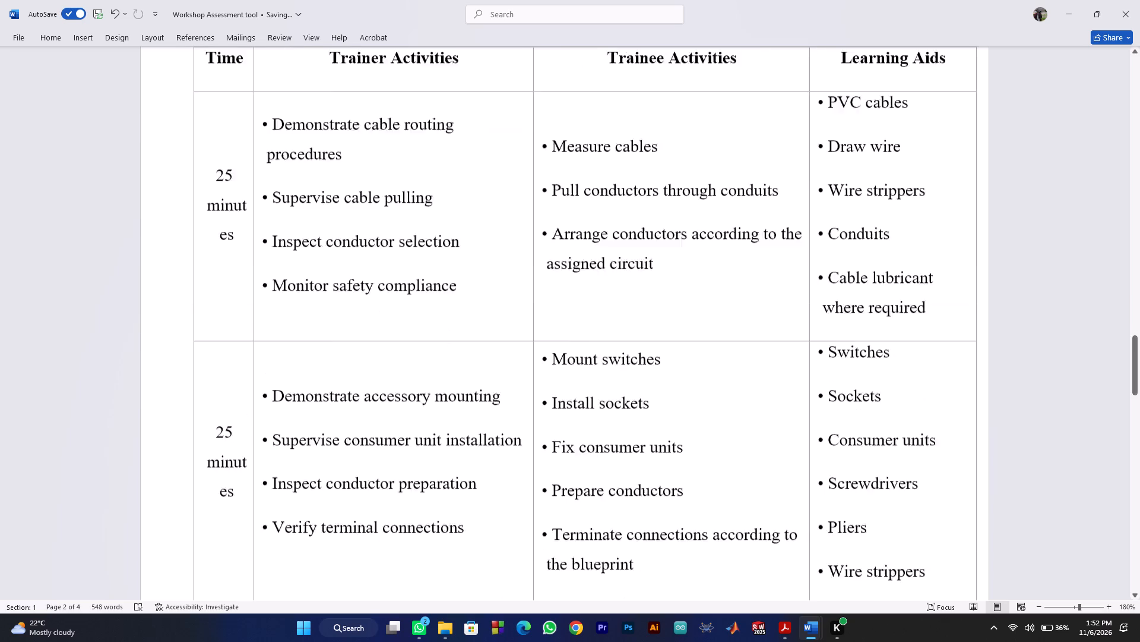
scroll(362, 429, "down", 4)
Recheck the Instructional Methods list and the first rows of the participatory learning table against it.
scroll(362, 429, "up", 1)
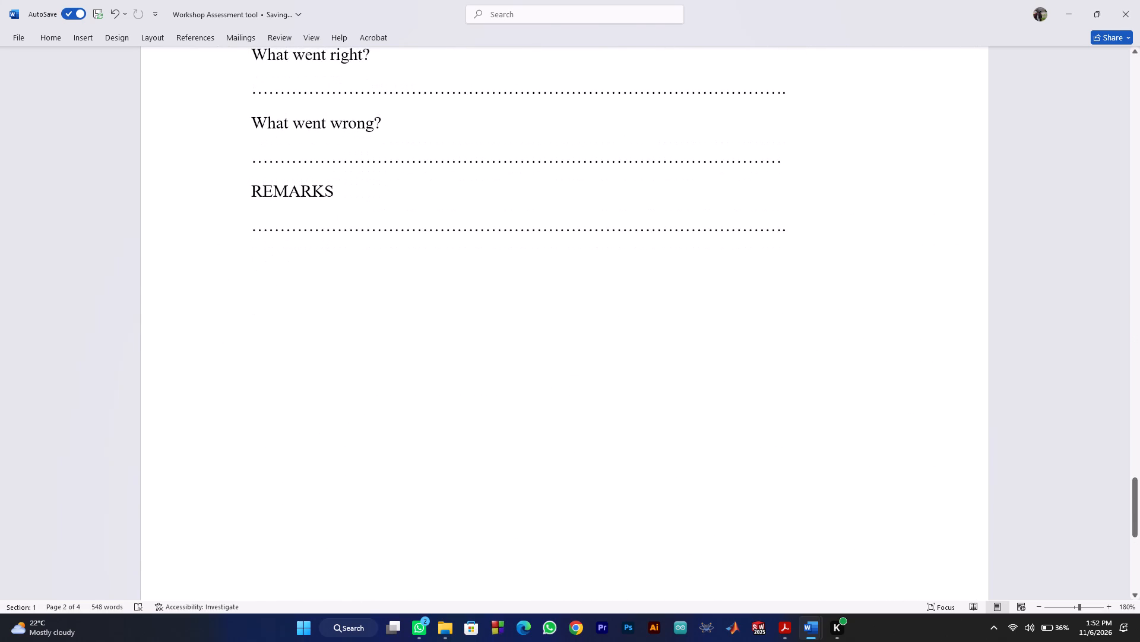
scroll(362, 429, "up", 3)
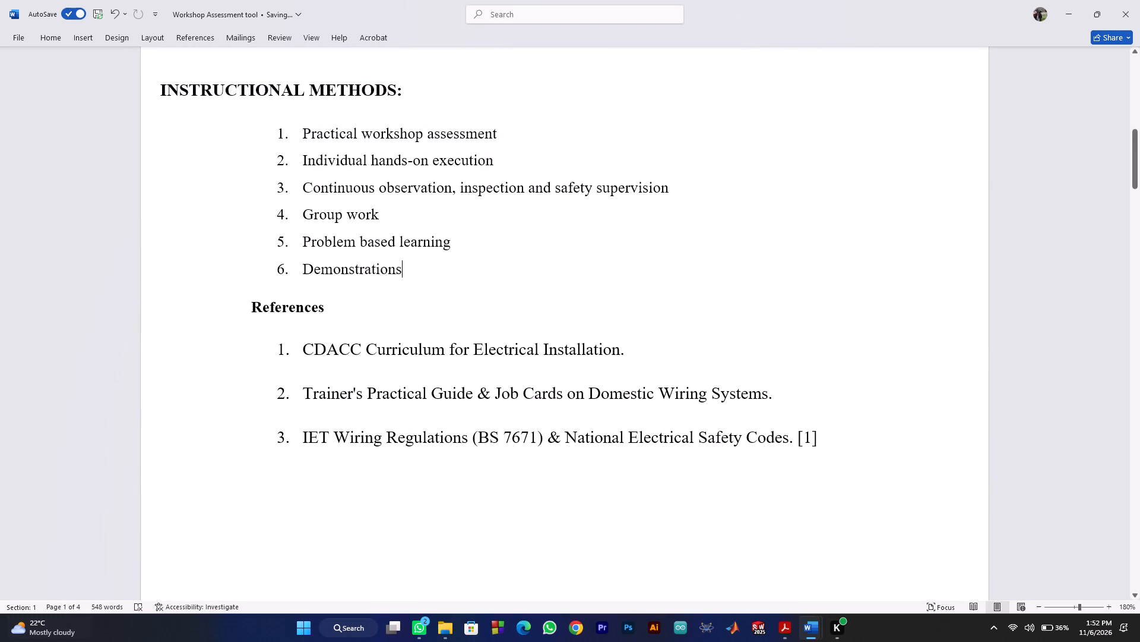
scroll(424, 347, "down", 8)
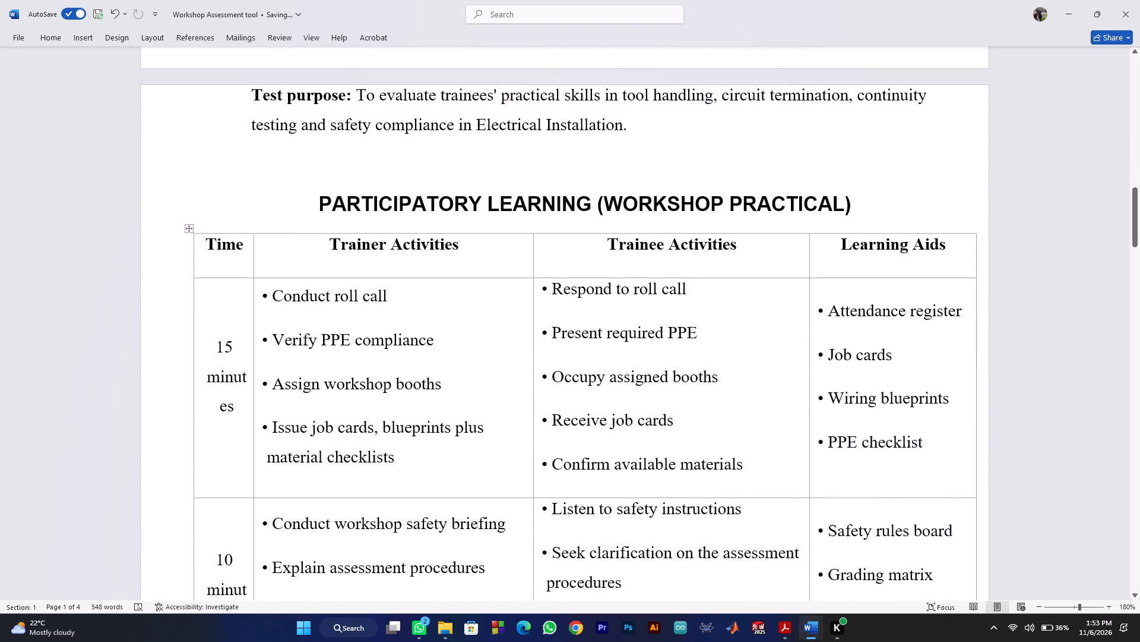
scroll(436, 358, "down", 2)
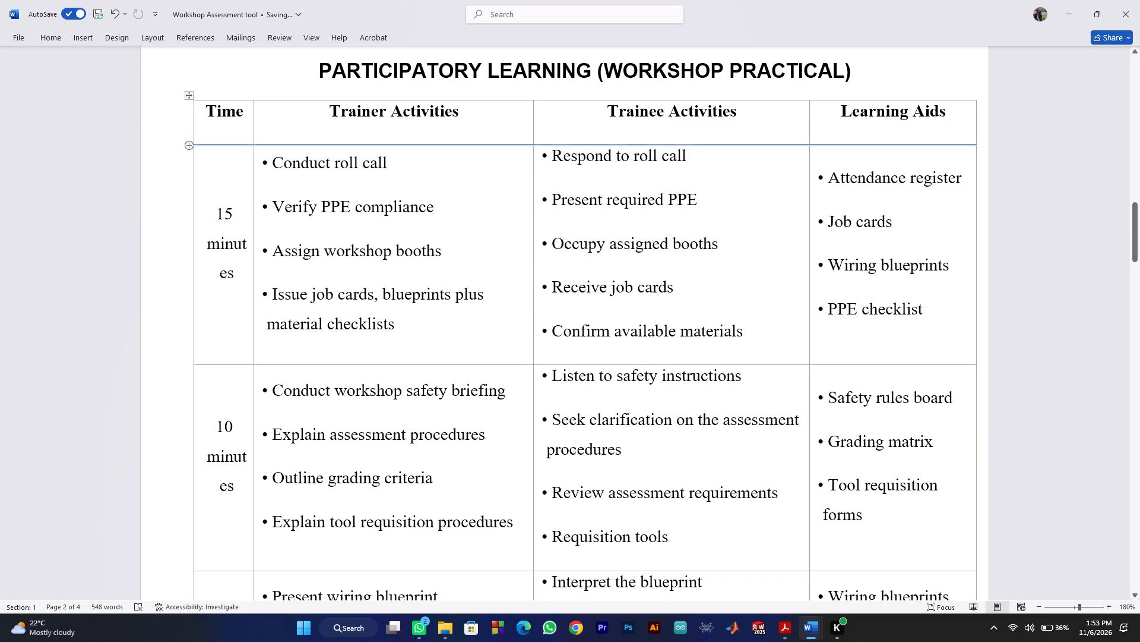
scroll(304, 392, "right", 1)
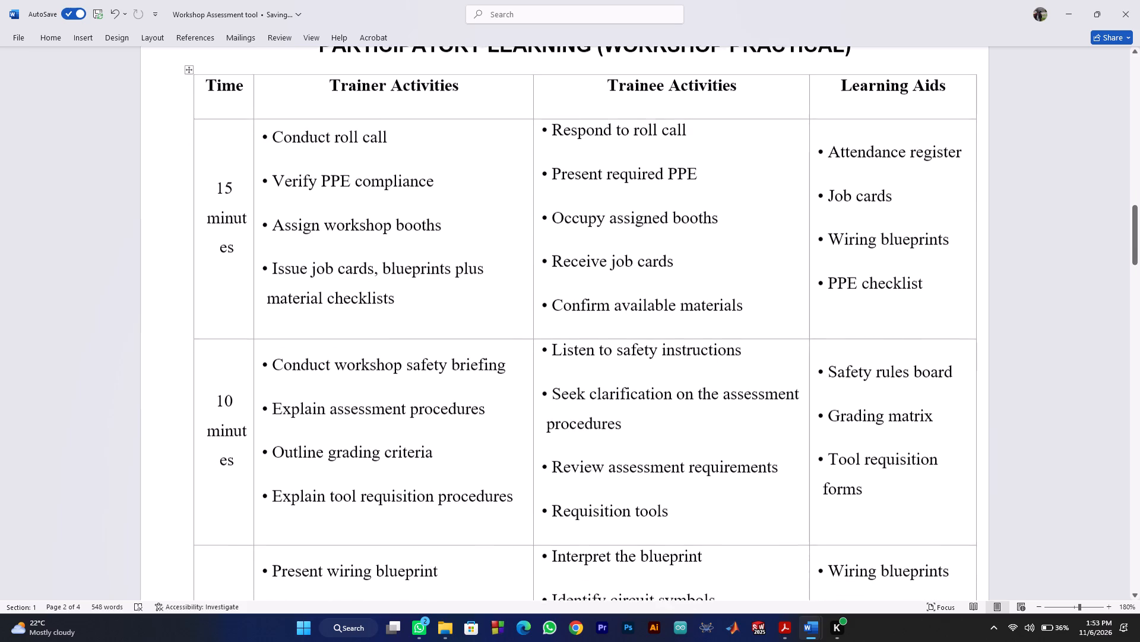
scroll(304, 392, "right", 1)
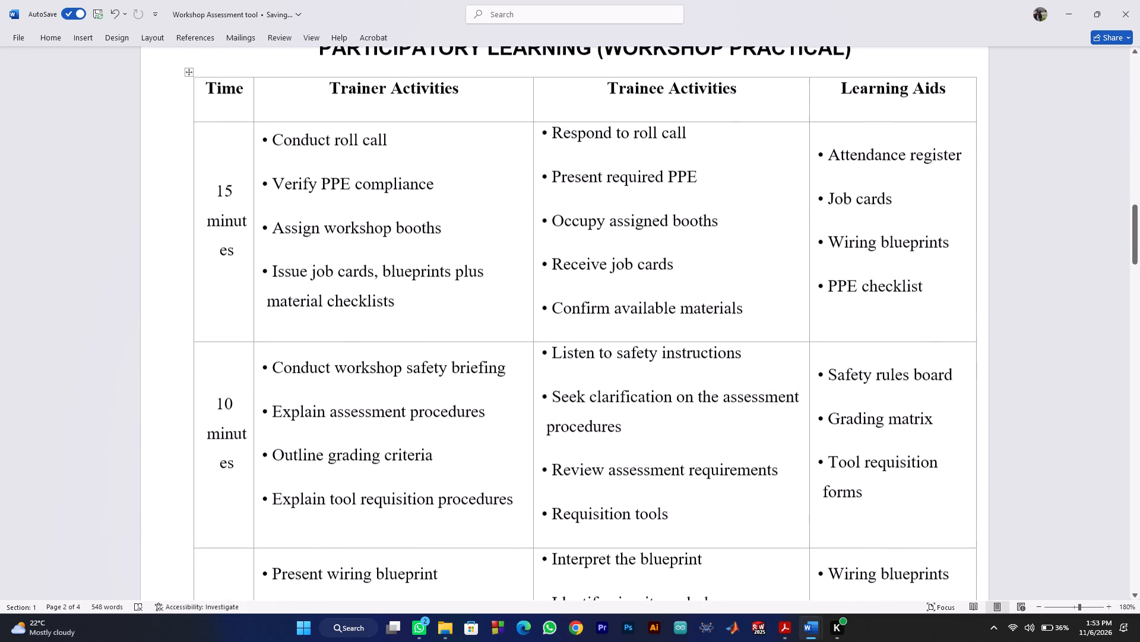
scroll(304, 392, "right", 1)
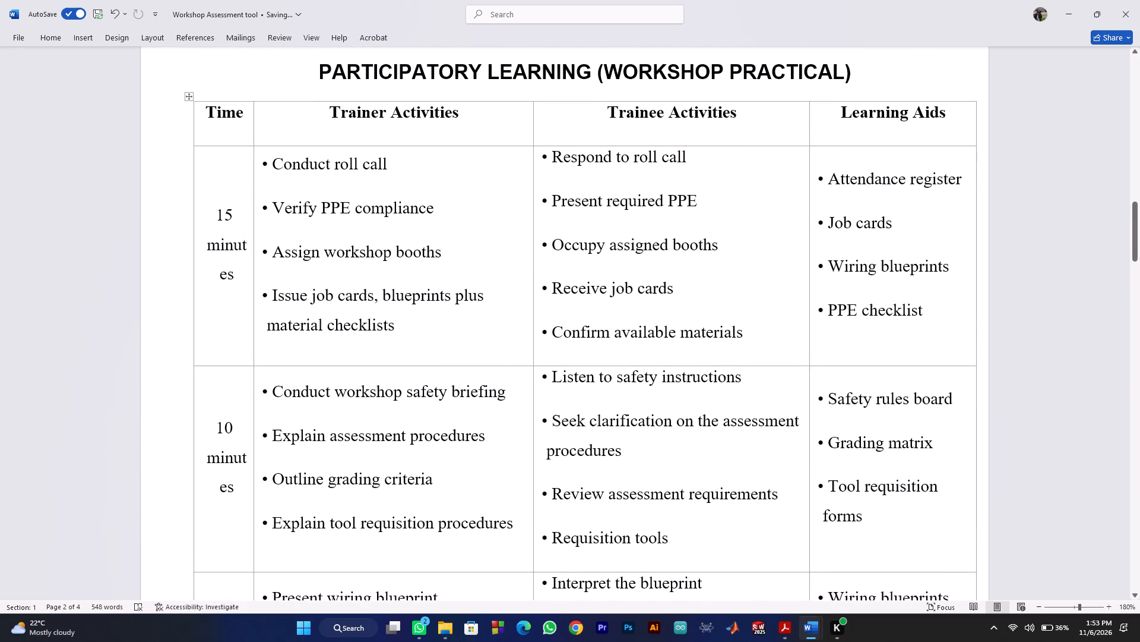
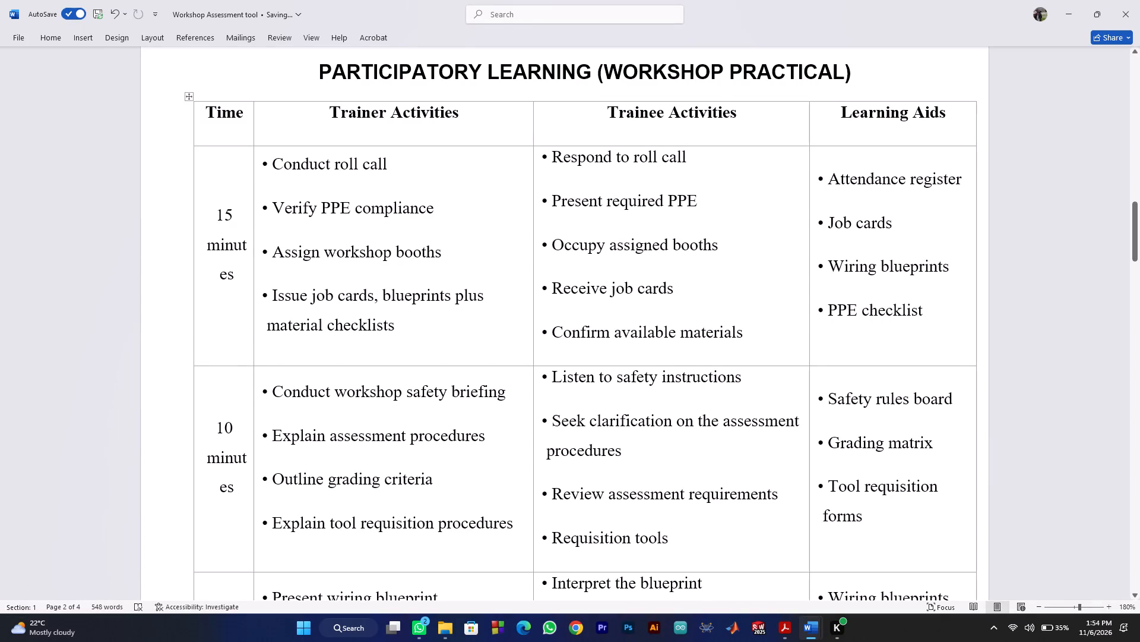
Look through the participatory learning table's activity rows across its pages and return to its heading and opening rows.
scroll(438, 255, "down", 14)
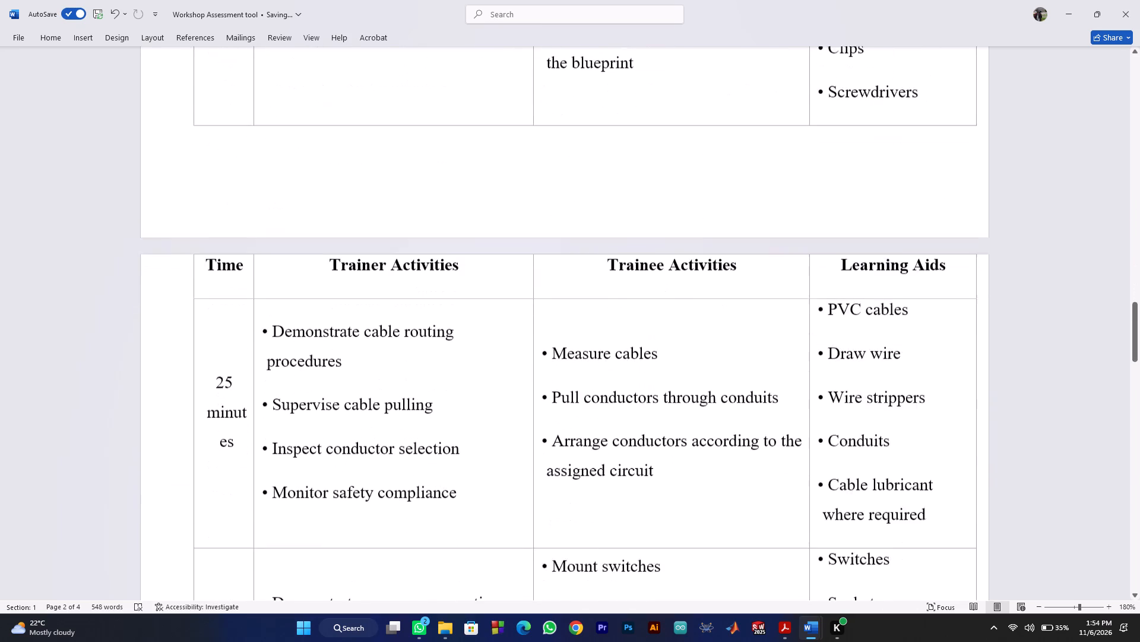
scroll(438, 255, "down", 9)
scroll(444, 124, "down", 5)
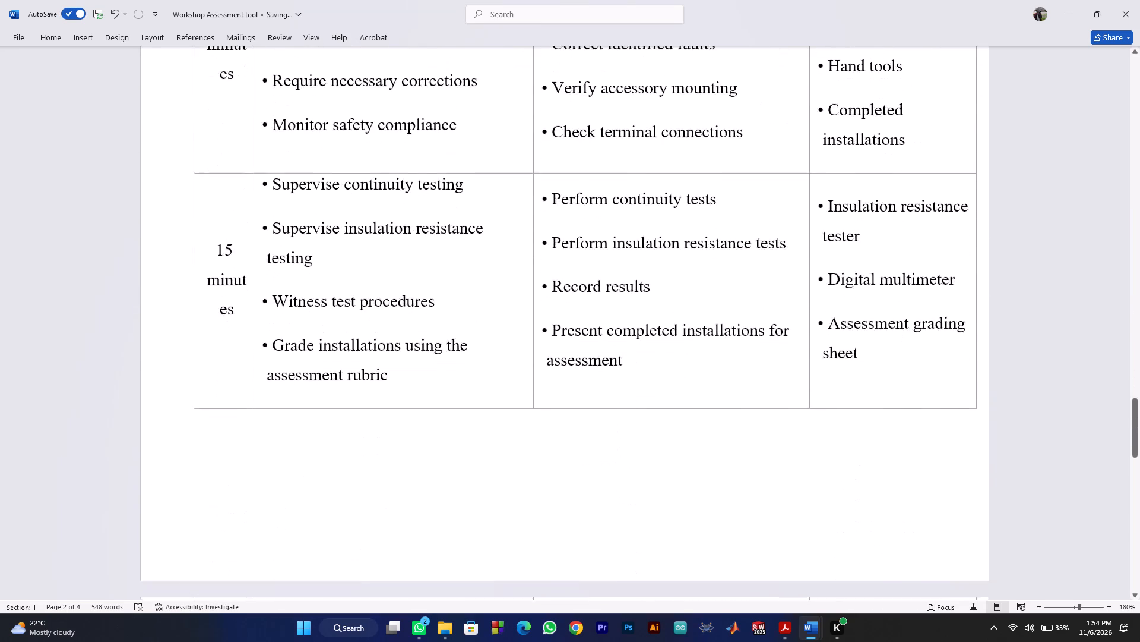
scroll(444, 124, "down", 4)
scroll(444, 124, "up", 1)
scroll(444, 124, "down", 5)
scroll(444, 124, "up", 8)
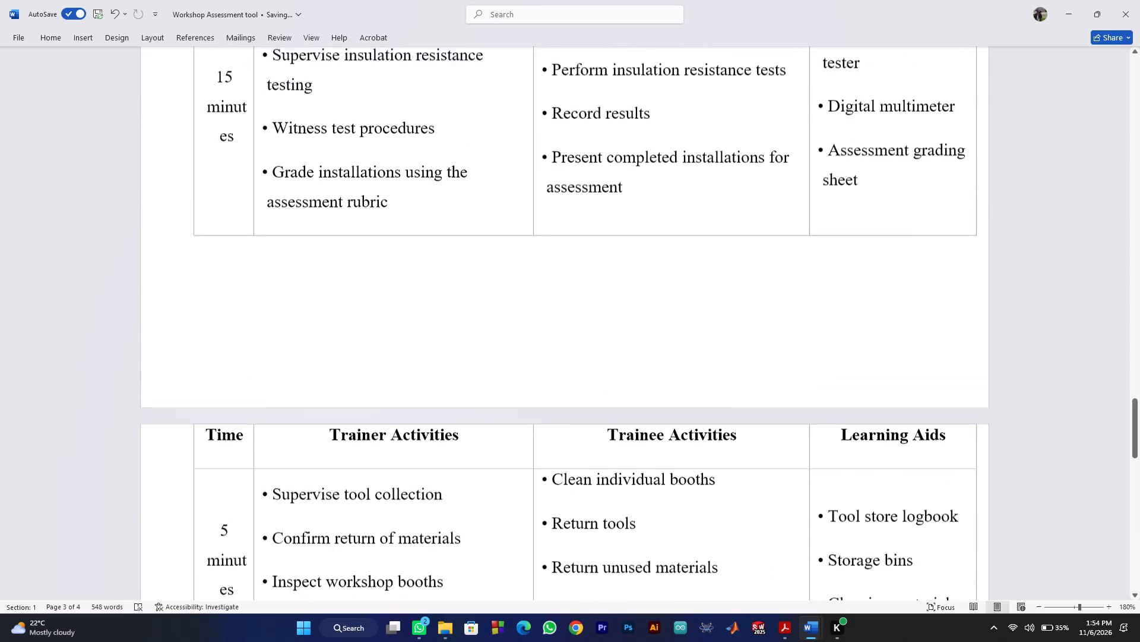
scroll(444, 124, "up", 20)
scroll(444, 124, "up", 6)
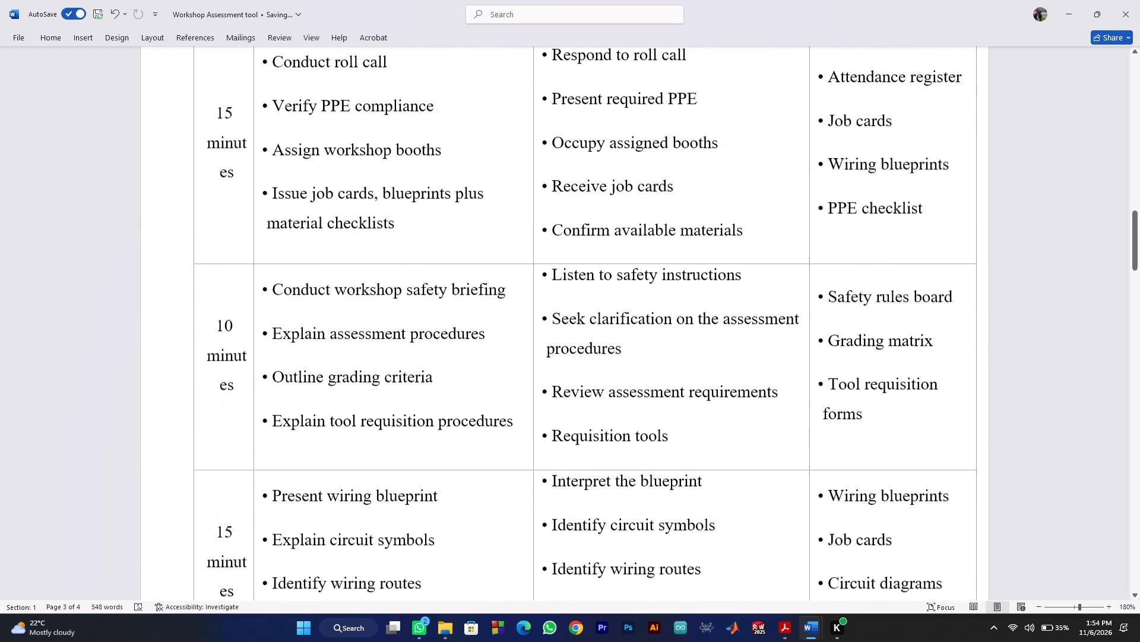
scroll(433, 125, "up", 6)
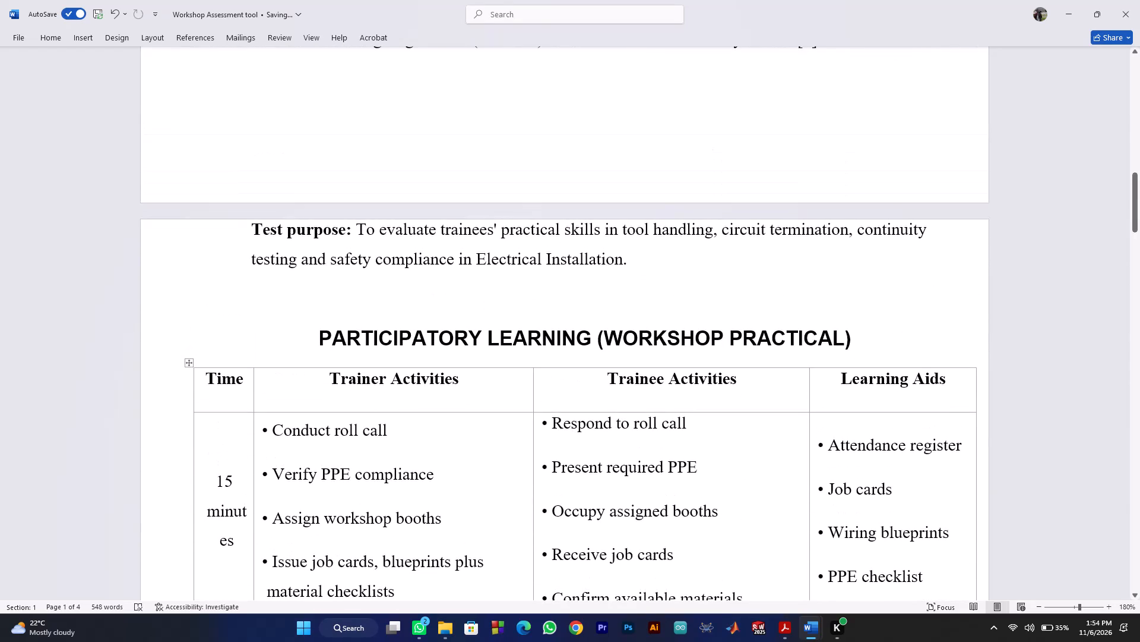
Insert a blank row directly below the participatory learning table's header row and merge its four cells into one.
scroll(771, 271, "down", 3)
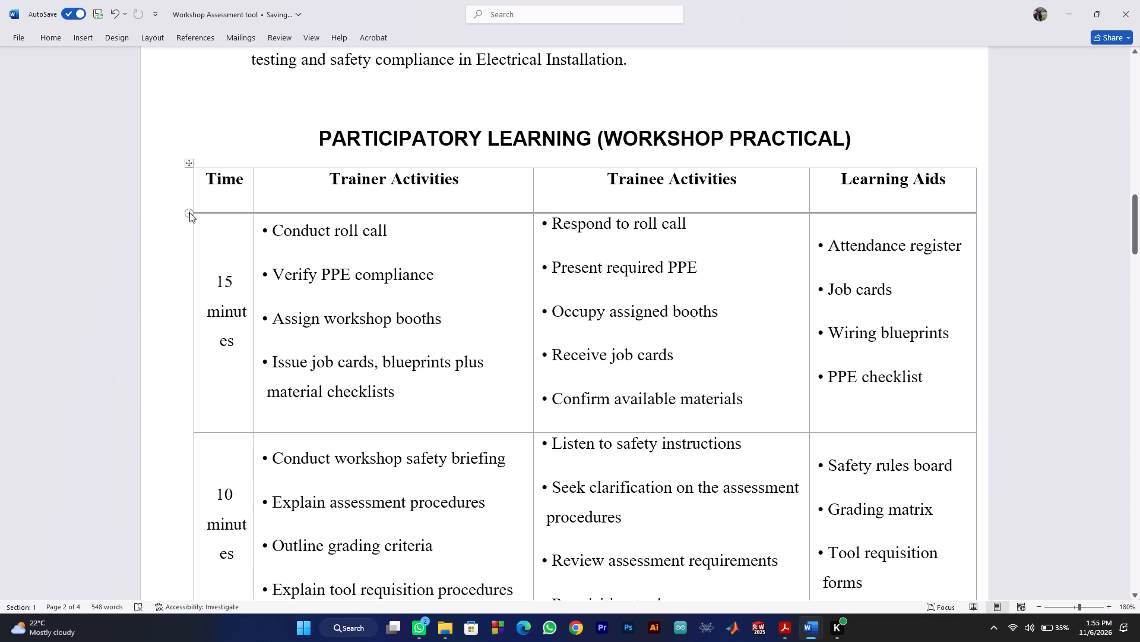
left_click(189, 212)
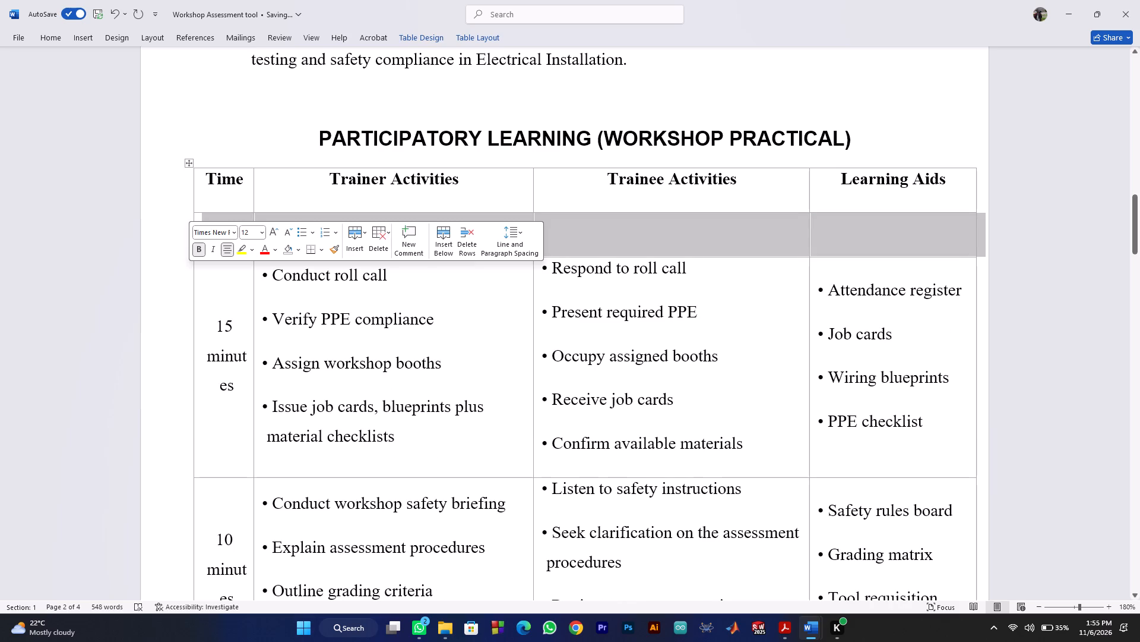
left_click(603, 240)
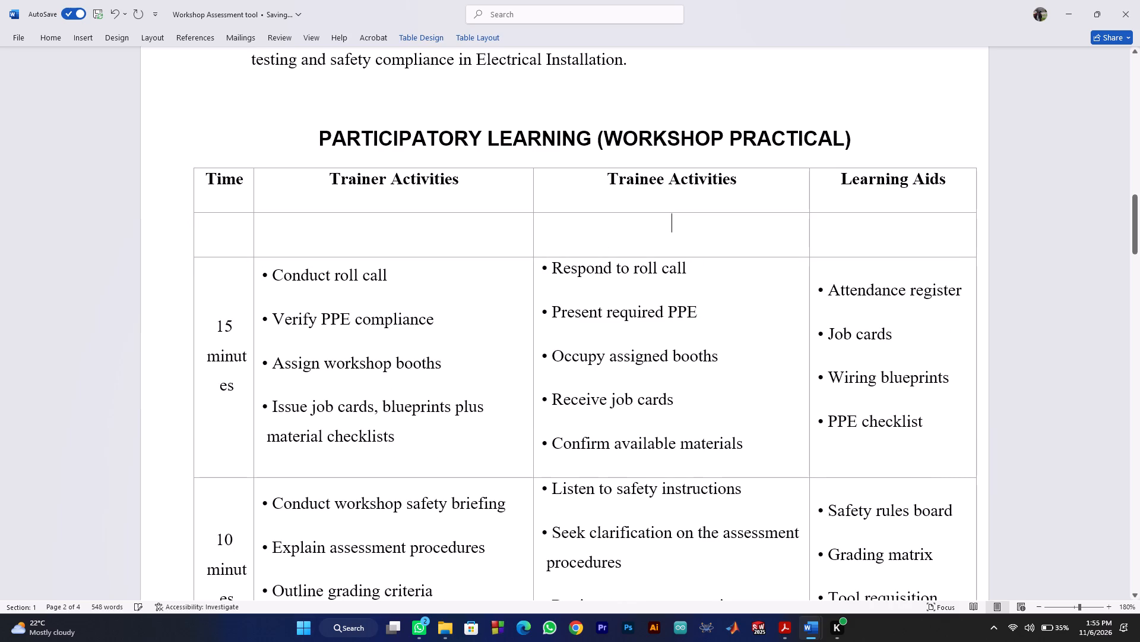
left_click_drag(243, 241, 579, 244)
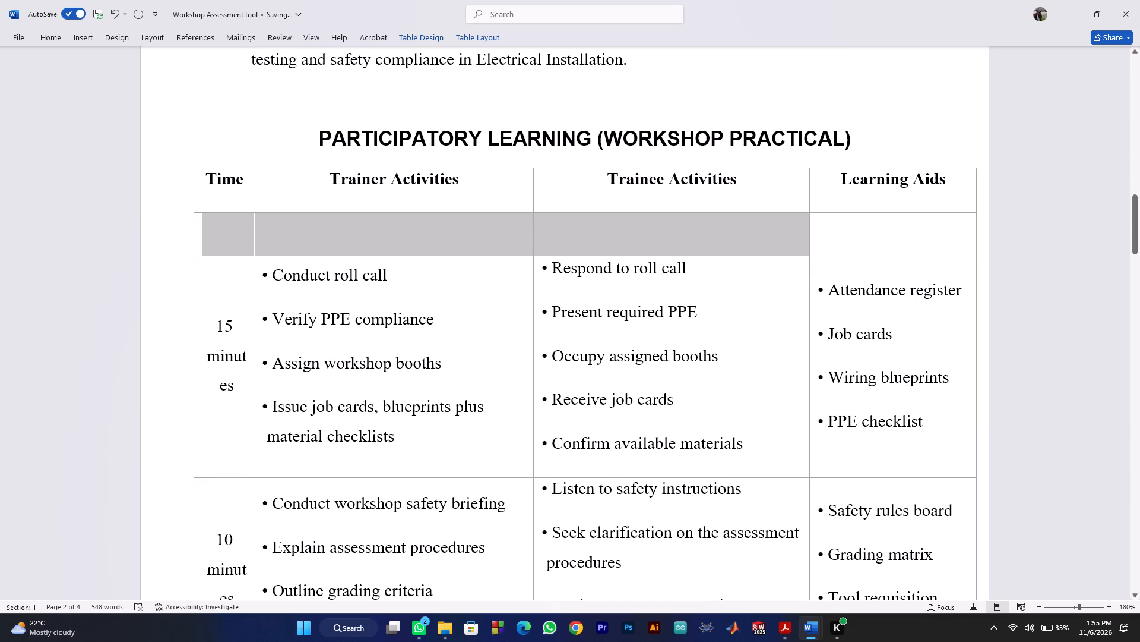
left_click_drag(579, 244, 831, 227)
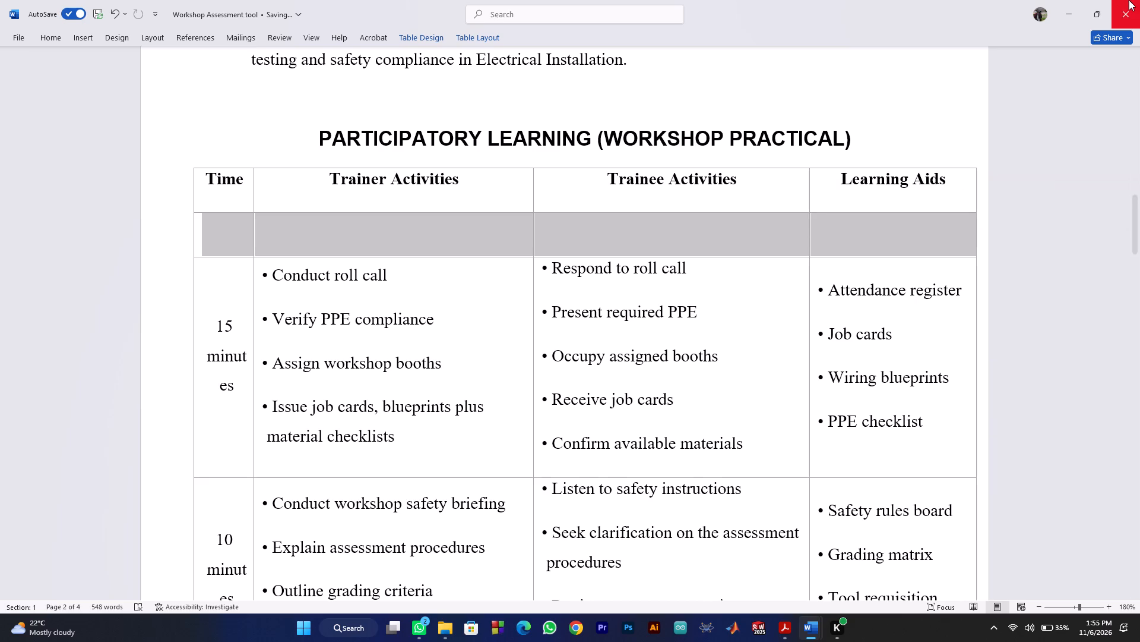
right_click(685, 236)
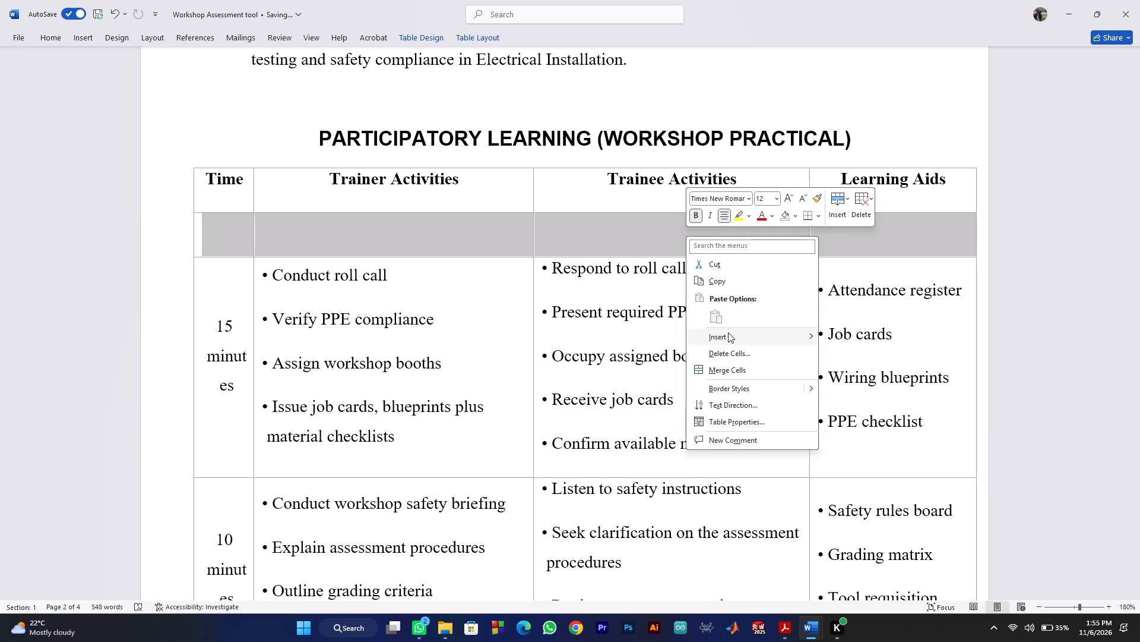
left_click(721, 369)
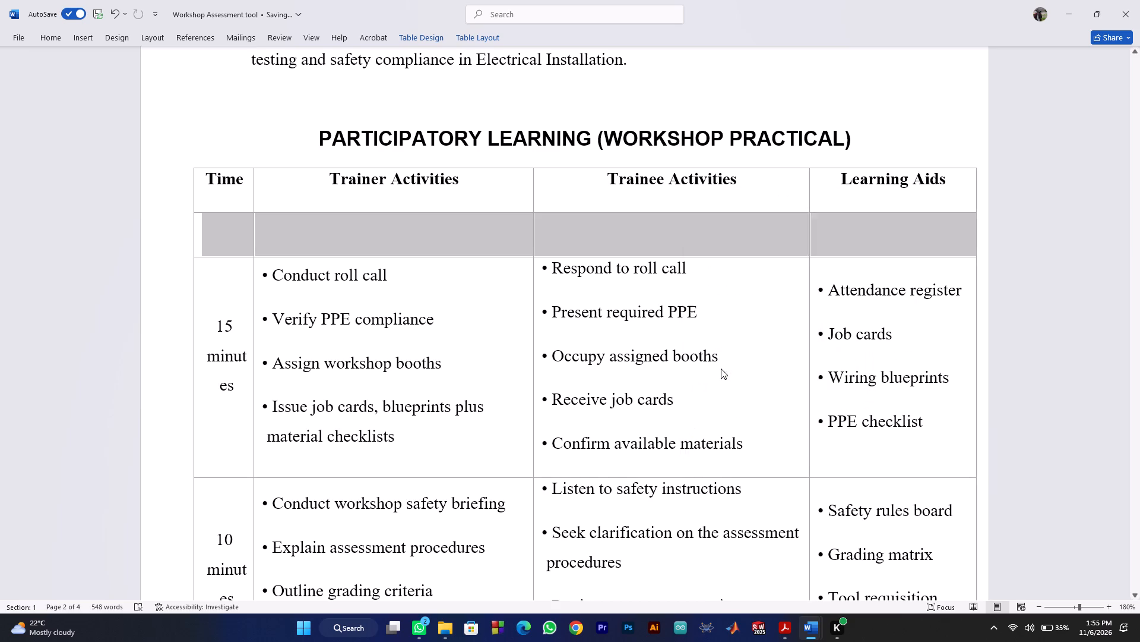
Enter "Introduction" as the section heading in the merged row below the table header.
left_click(648, 235)
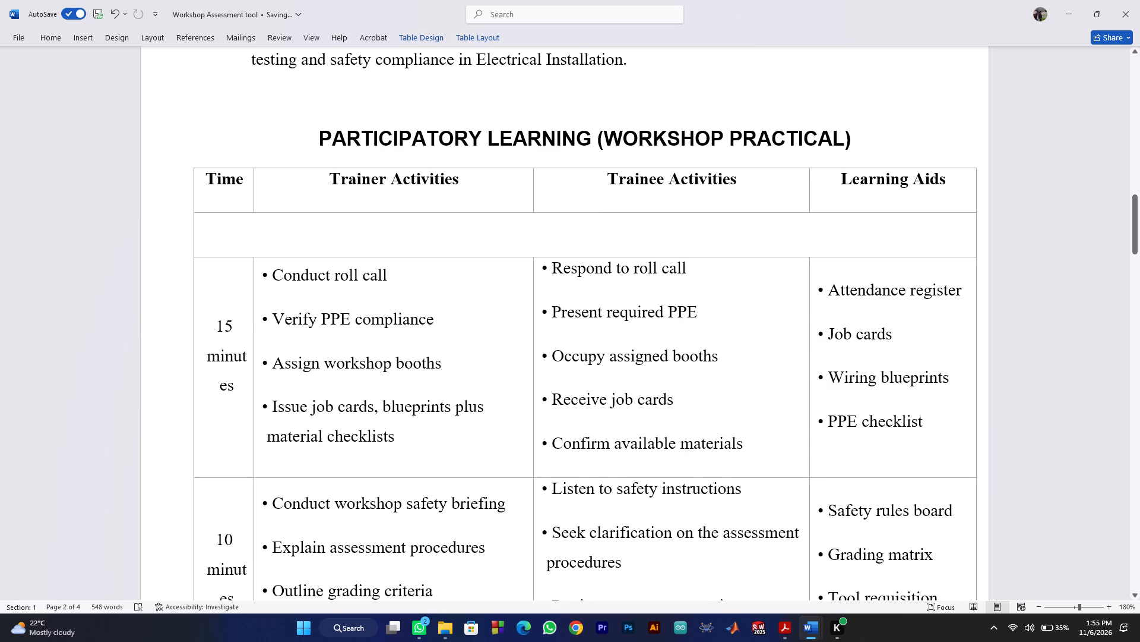
key("i")
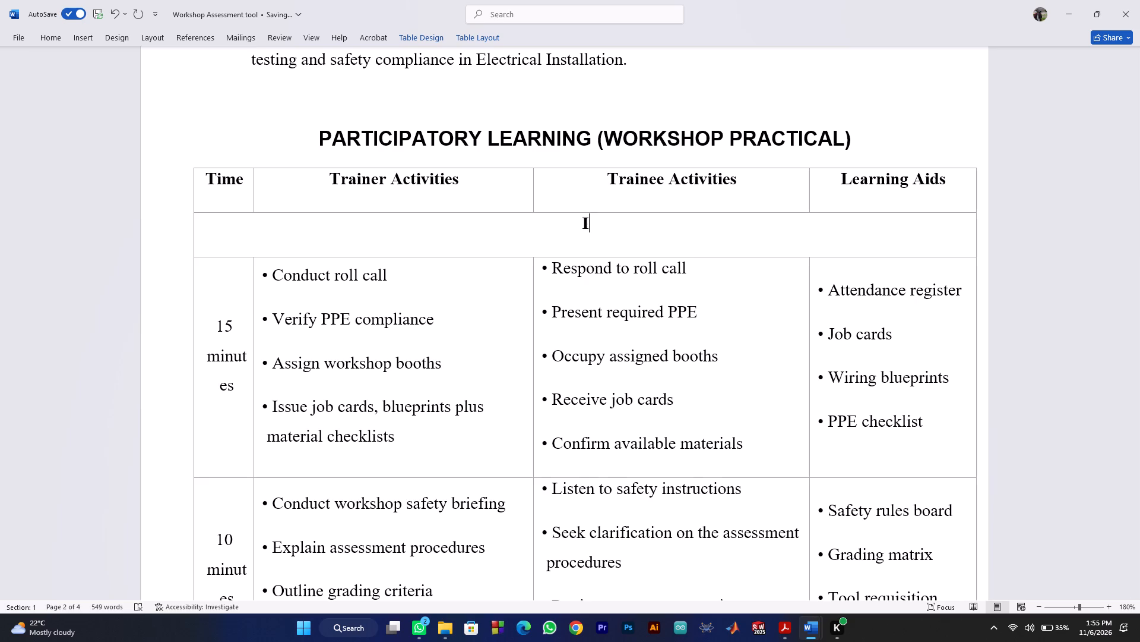
type("nt")
type("roduc")
type("tion")
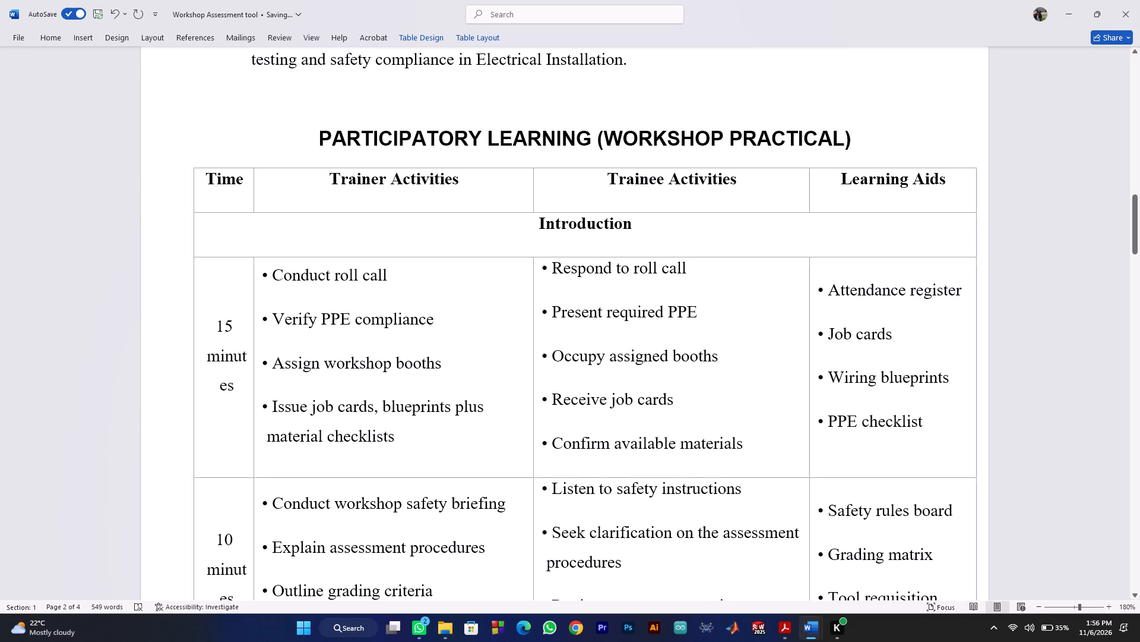
Convert the Introduction heading row's text to uppercase.
left_click(161, 235)
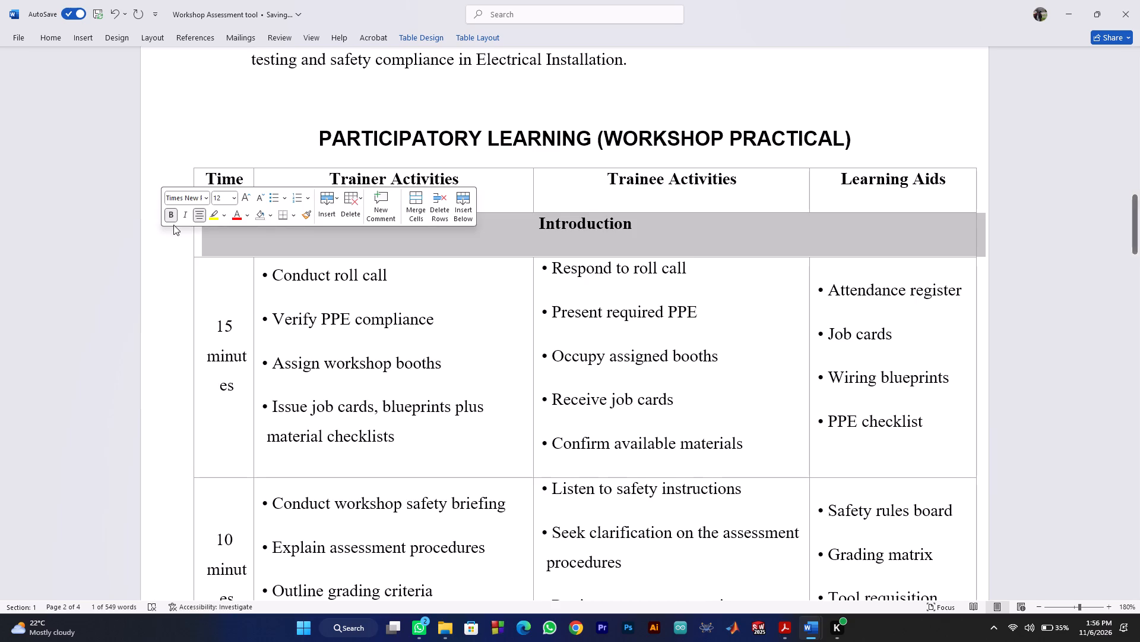
left_click(54, 41)
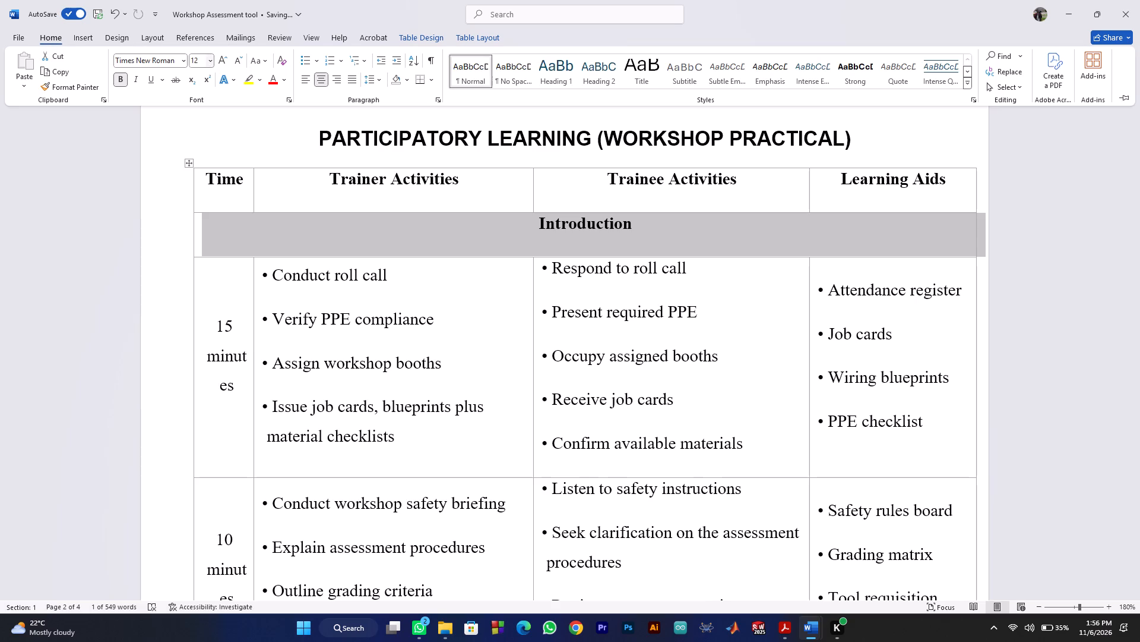
left_click(258, 61)
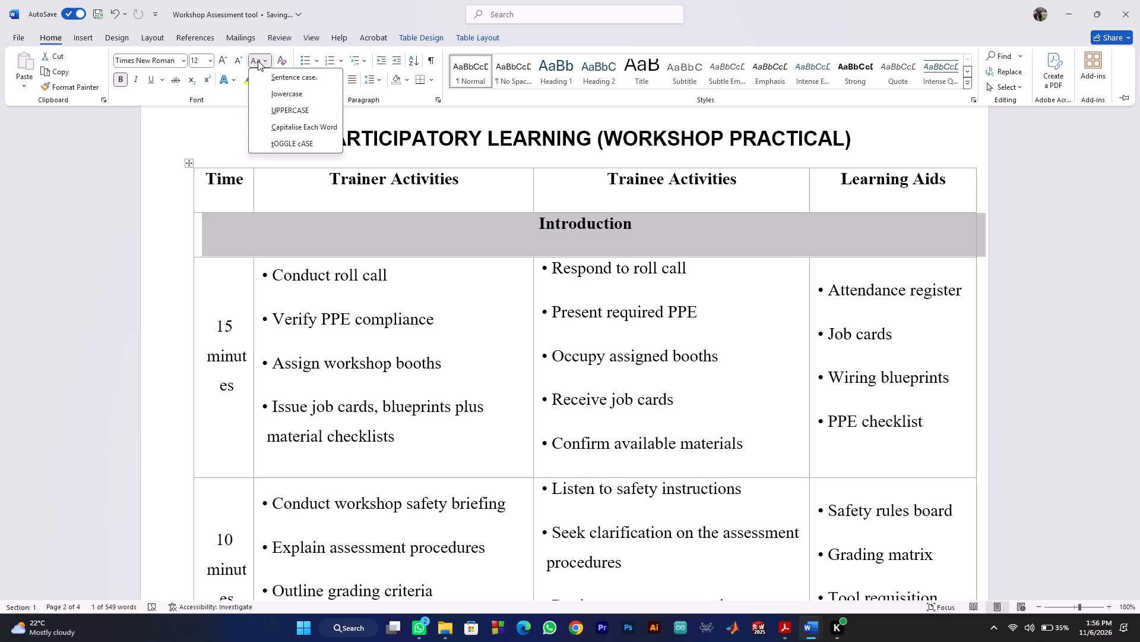
left_click(290, 108)
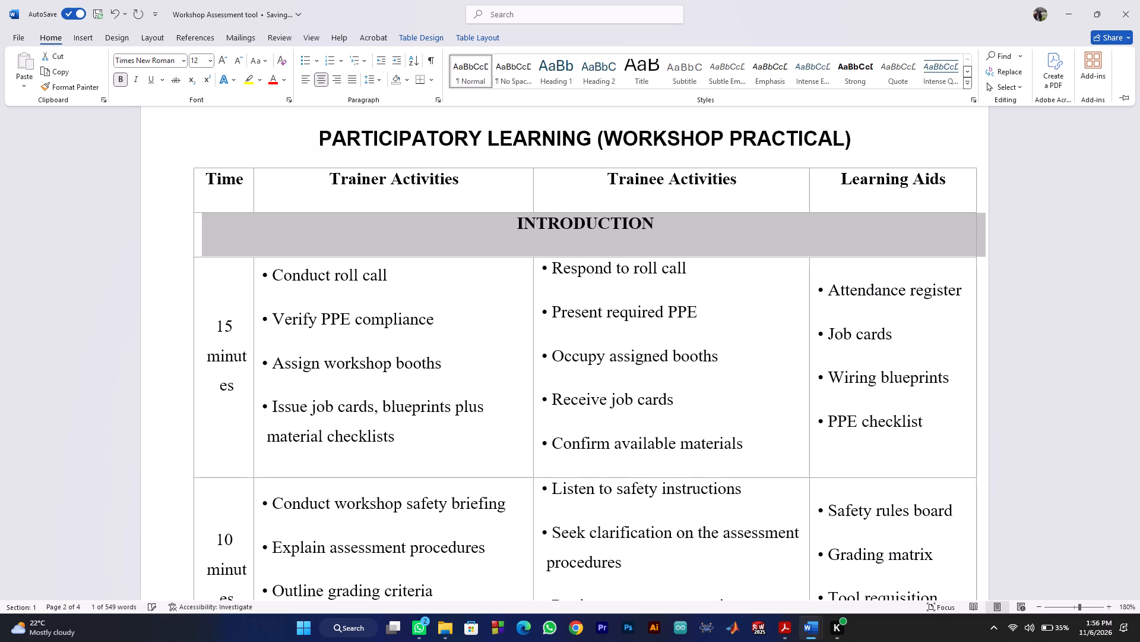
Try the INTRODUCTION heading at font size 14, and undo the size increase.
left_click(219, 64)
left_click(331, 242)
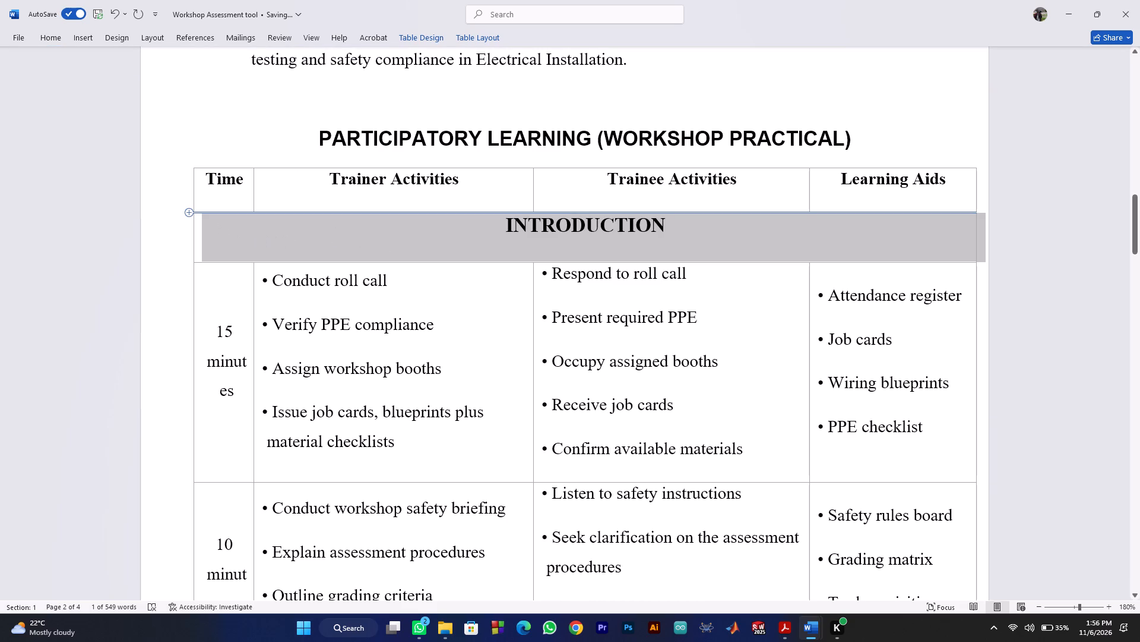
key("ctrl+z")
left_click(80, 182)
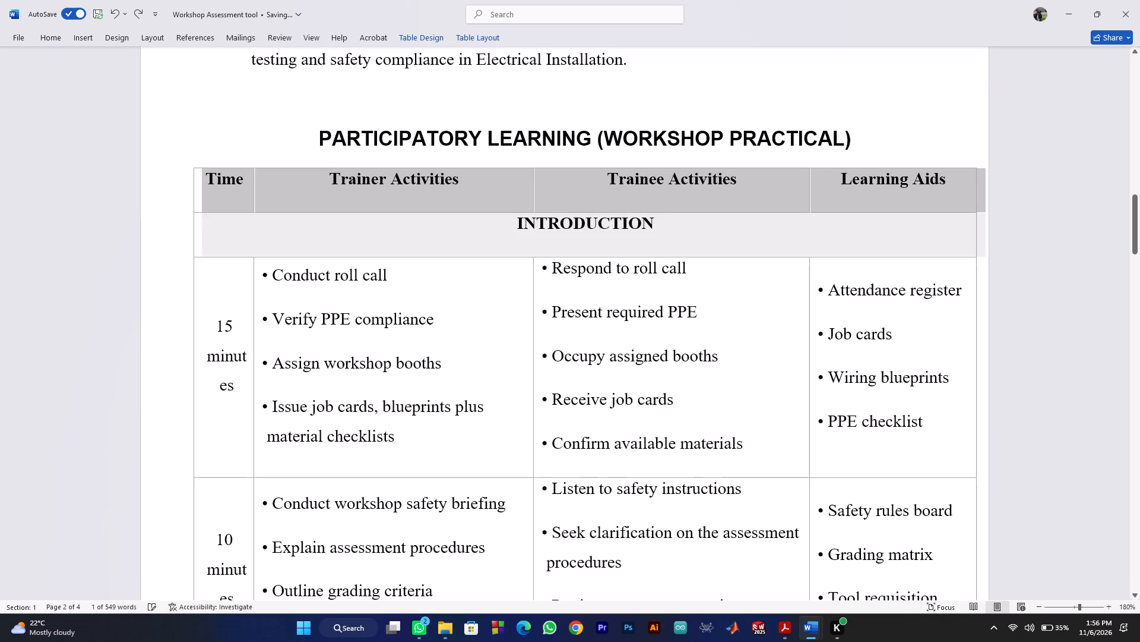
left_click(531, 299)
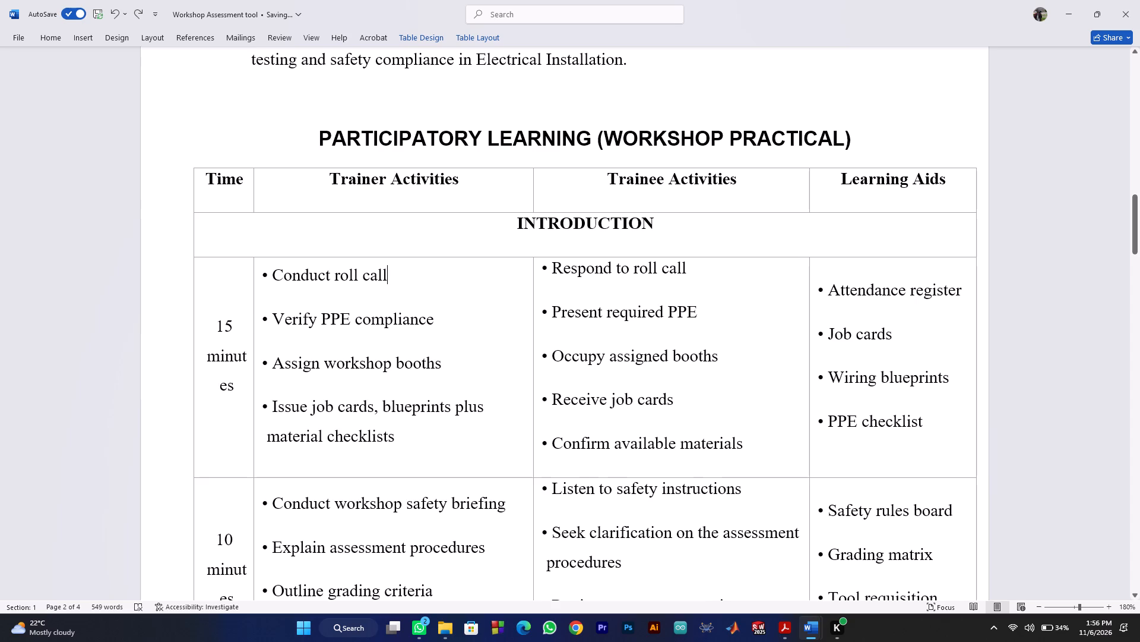
Review the participatory learning table's rows below the INTRODUCTION heading.
scroll(874, 281, "down", 1)
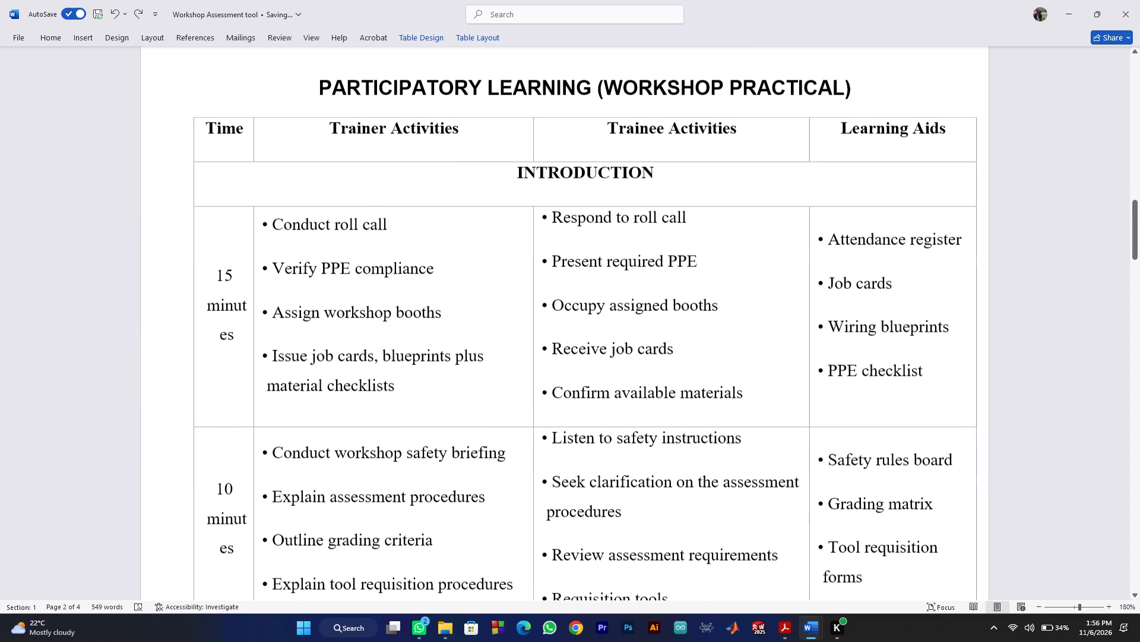
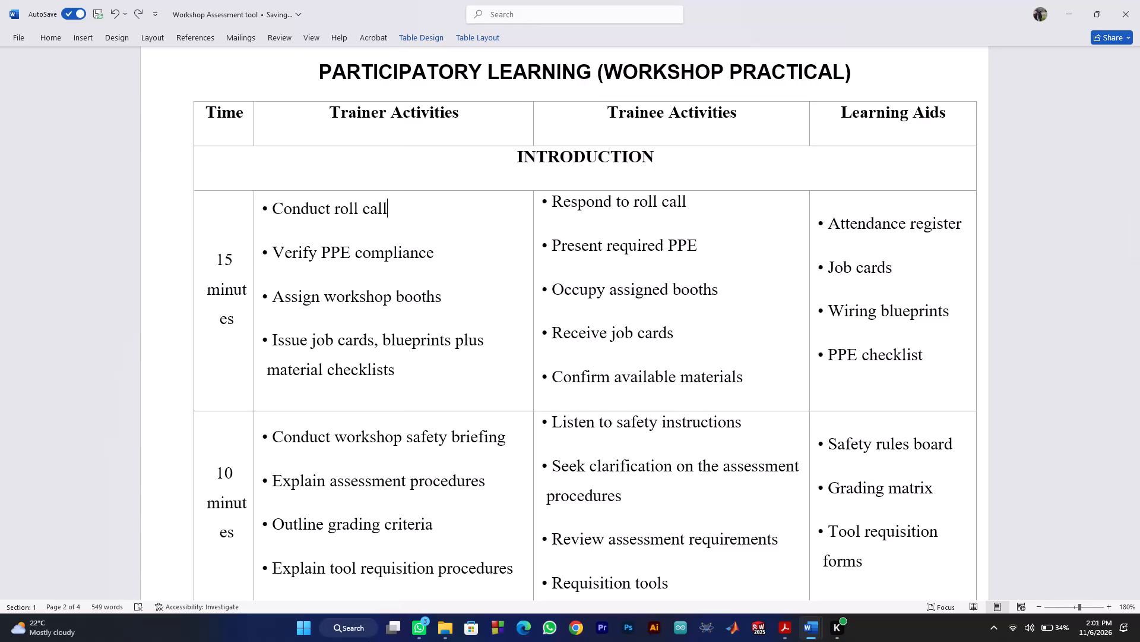
Examine the trainer activities, trainee activities and learning aids in the first three timed rows under INTRODUCTION.
scroll(692, 448, "down", 2)
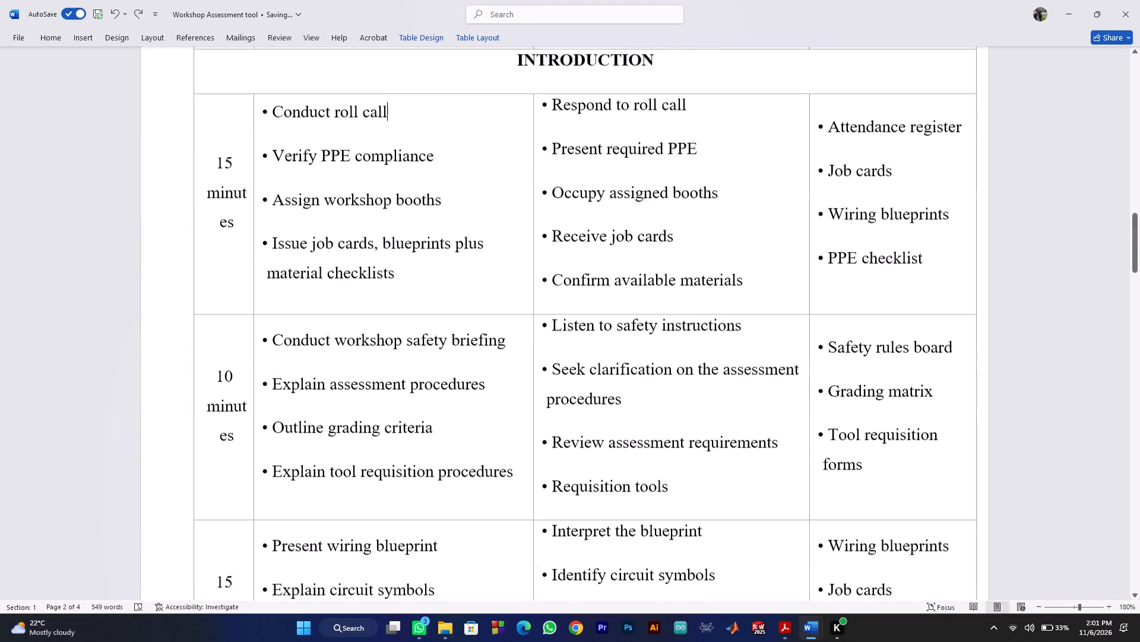
scroll(711, 445, "down", 1)
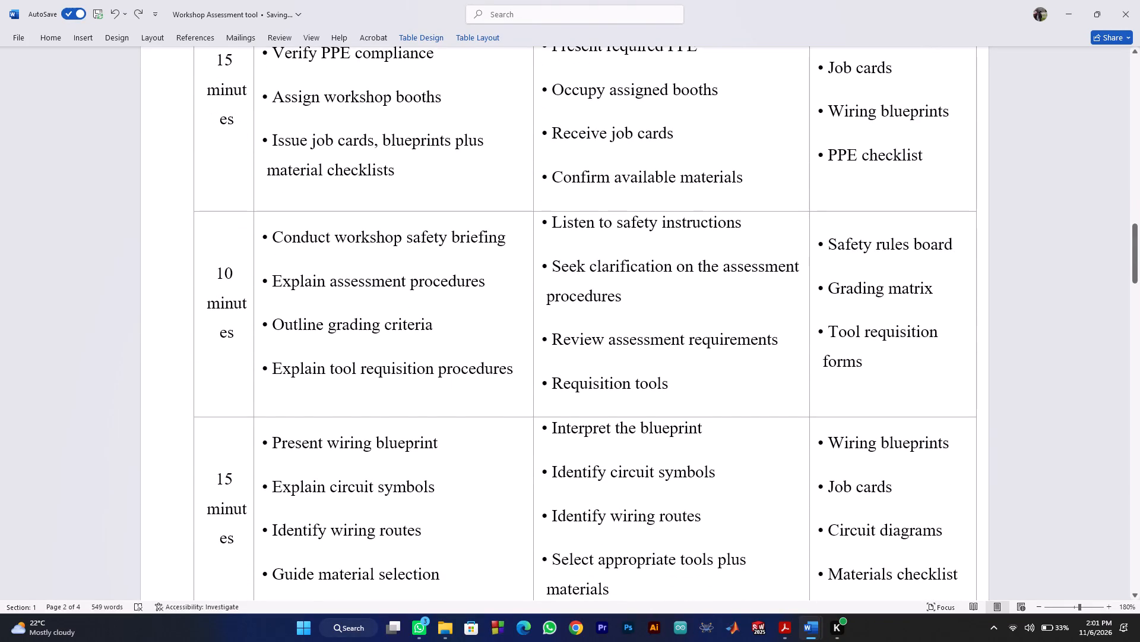
scroll(710, 430, "up", 1)
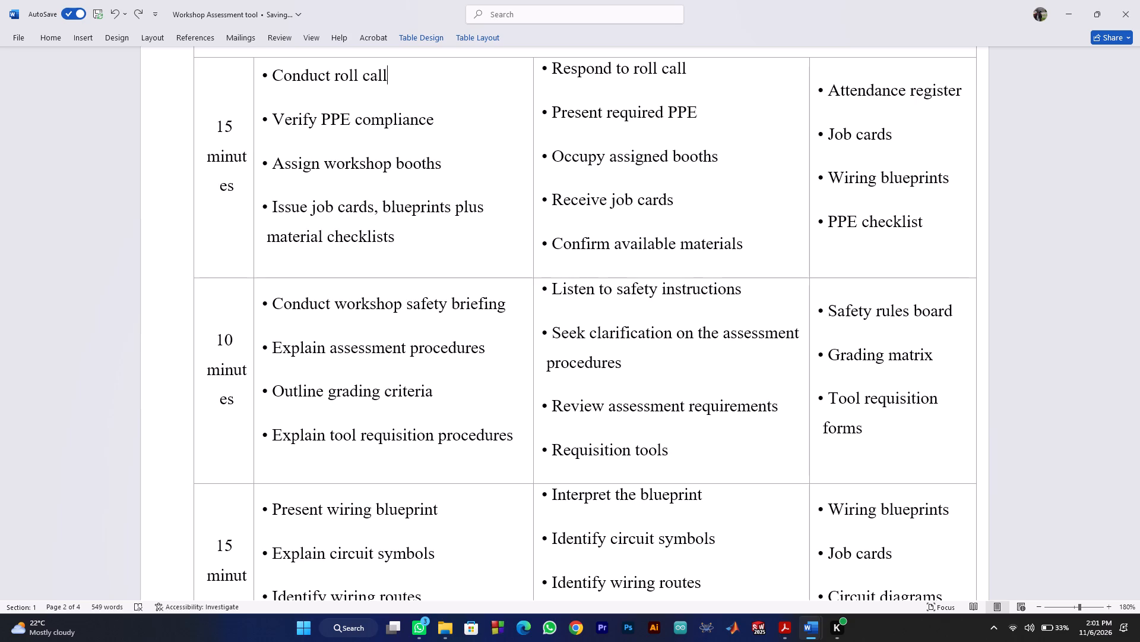
scroll(869, 295, "up", 2)
scroll(869, 295, "down", 2)
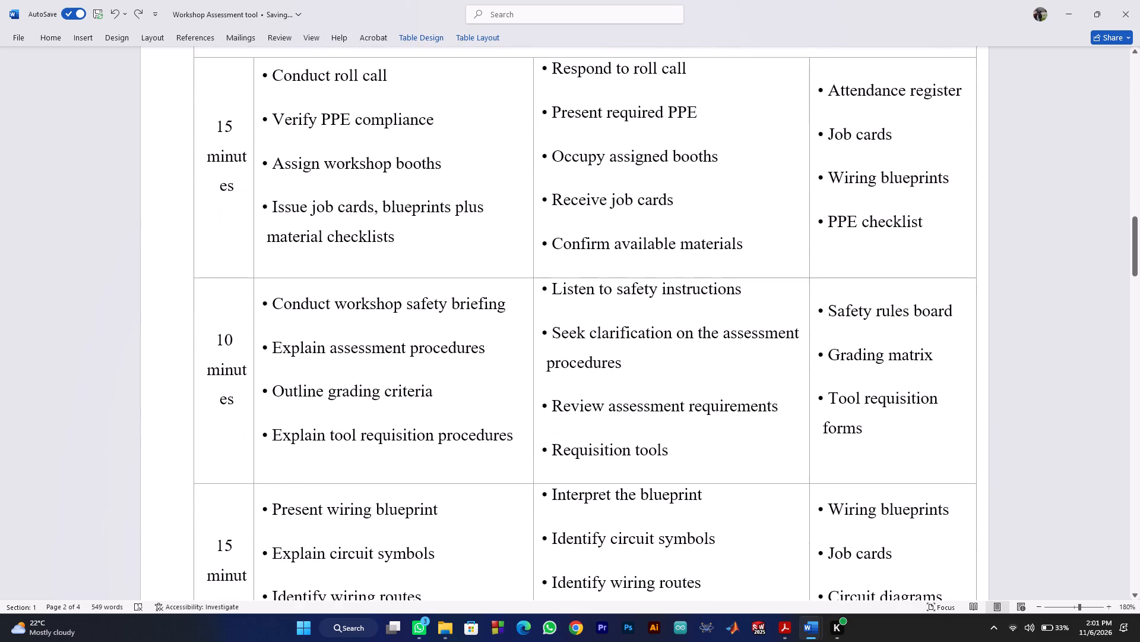
scroll(867, 297, "up", 1)
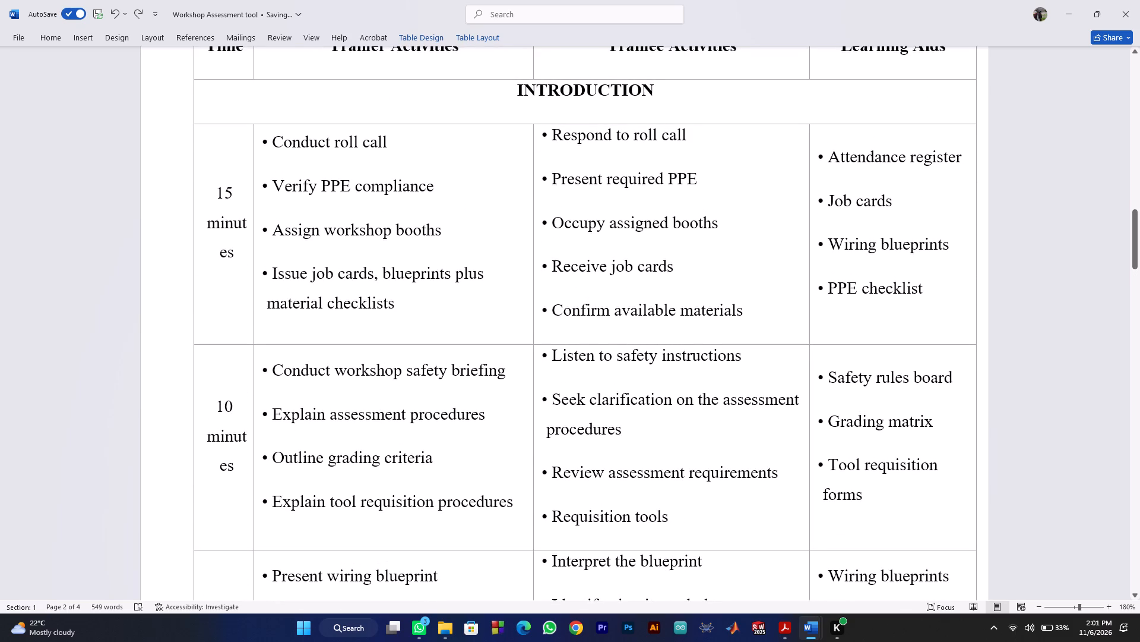
scroll(748, 208, "down", 3)
scroll(748, 208, "up", 1)
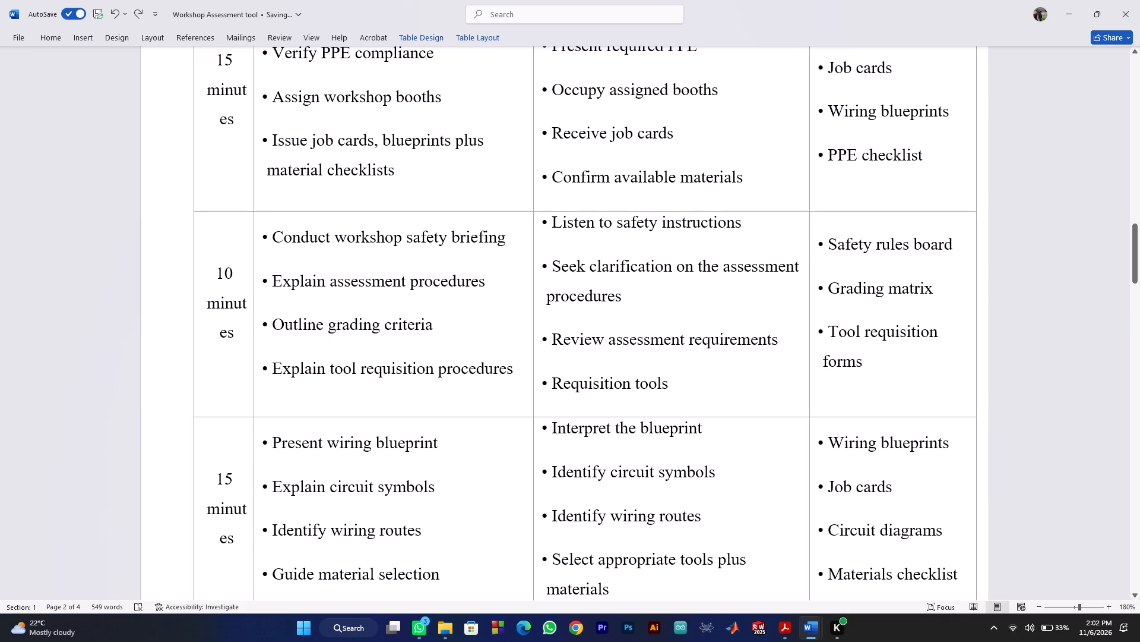
scroll(867, 200, "up", 2)
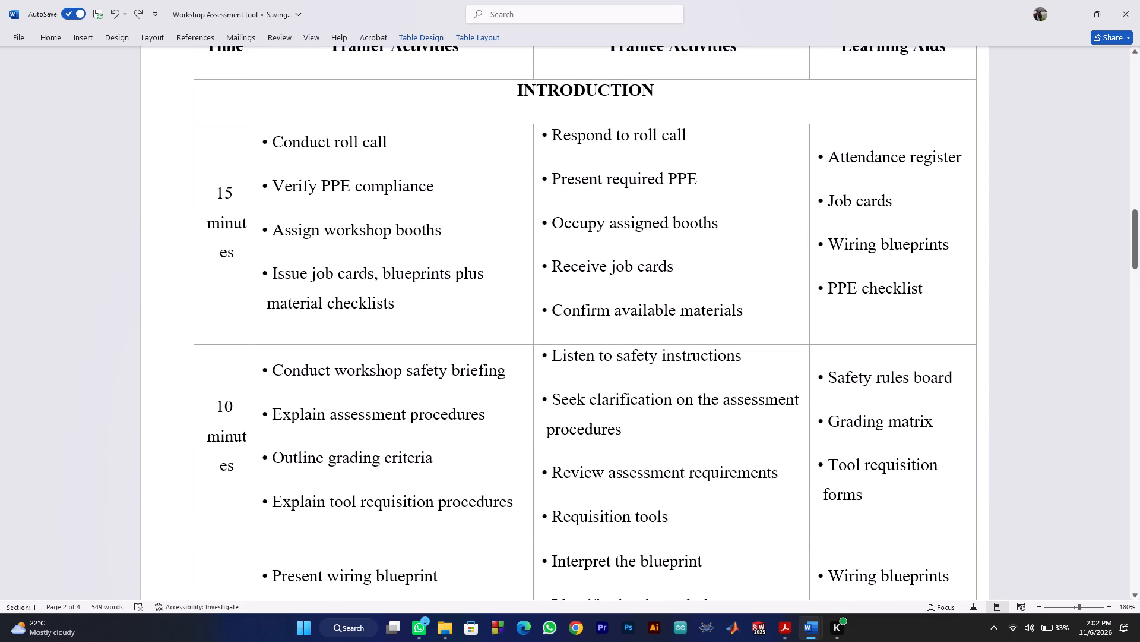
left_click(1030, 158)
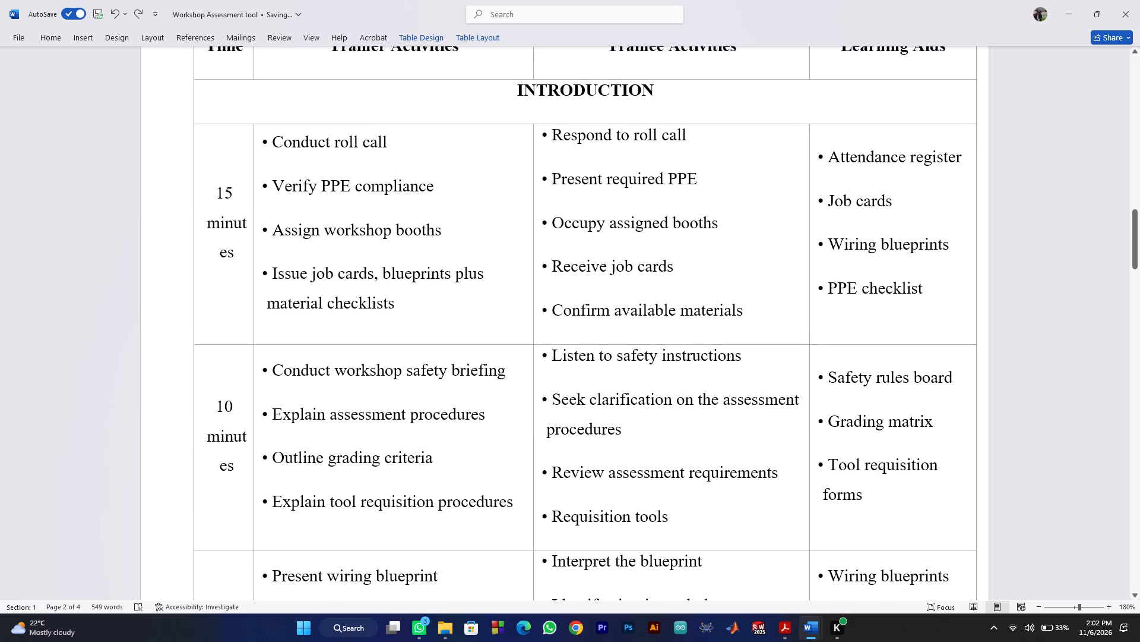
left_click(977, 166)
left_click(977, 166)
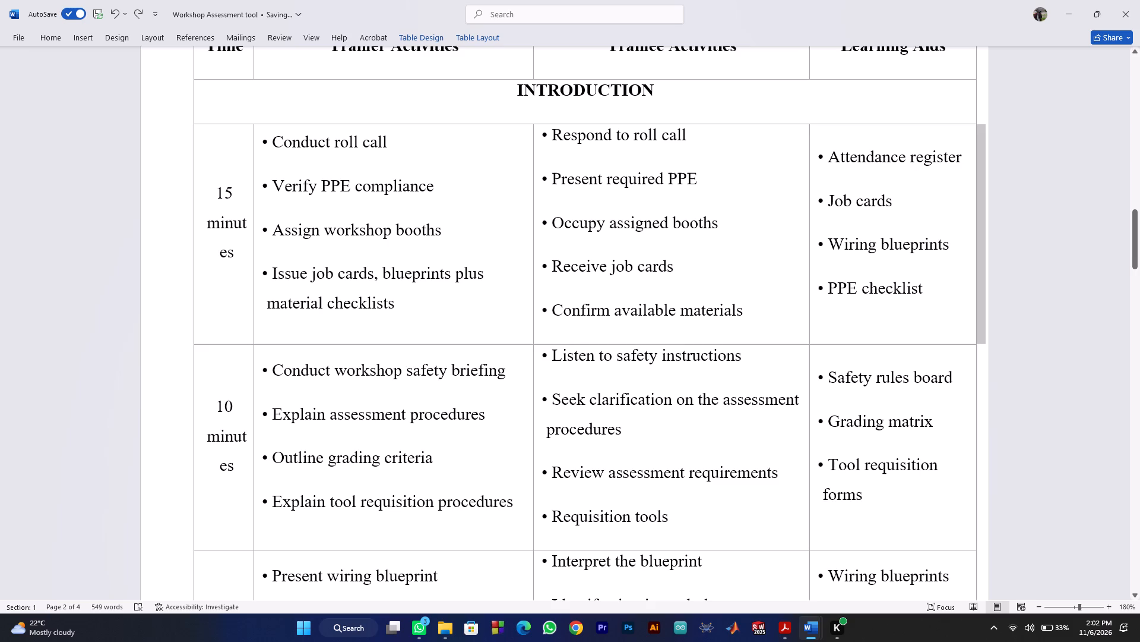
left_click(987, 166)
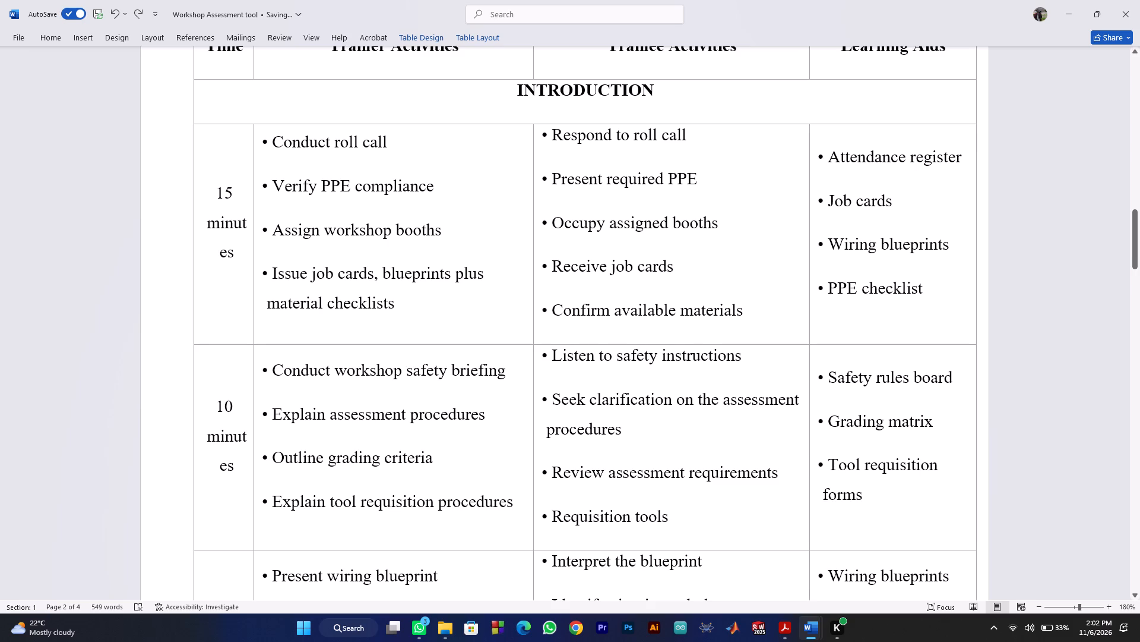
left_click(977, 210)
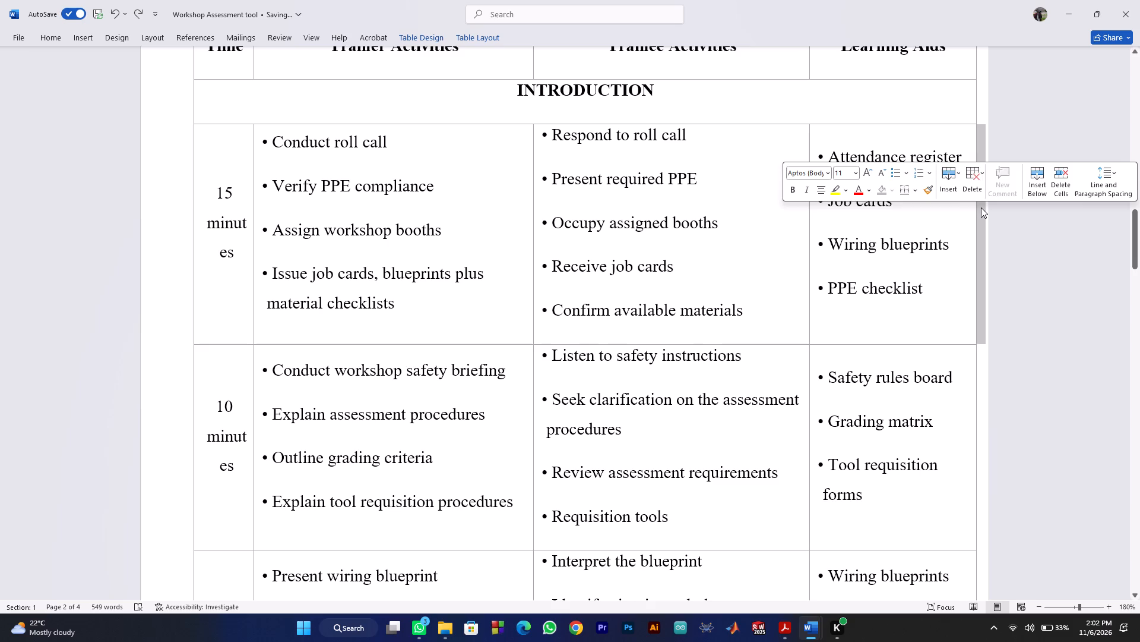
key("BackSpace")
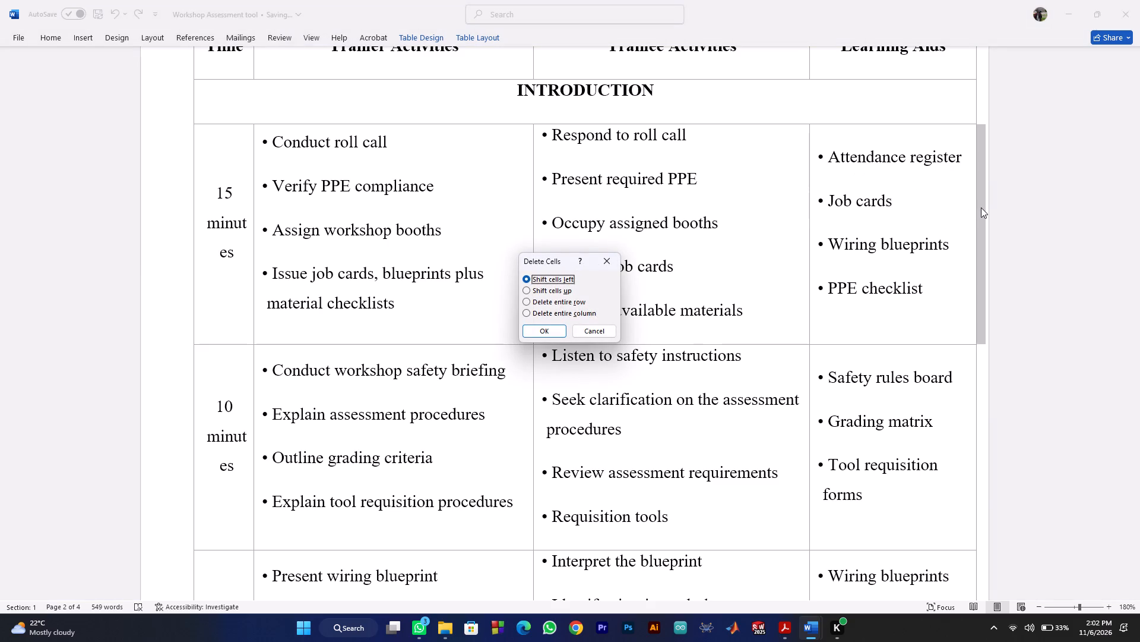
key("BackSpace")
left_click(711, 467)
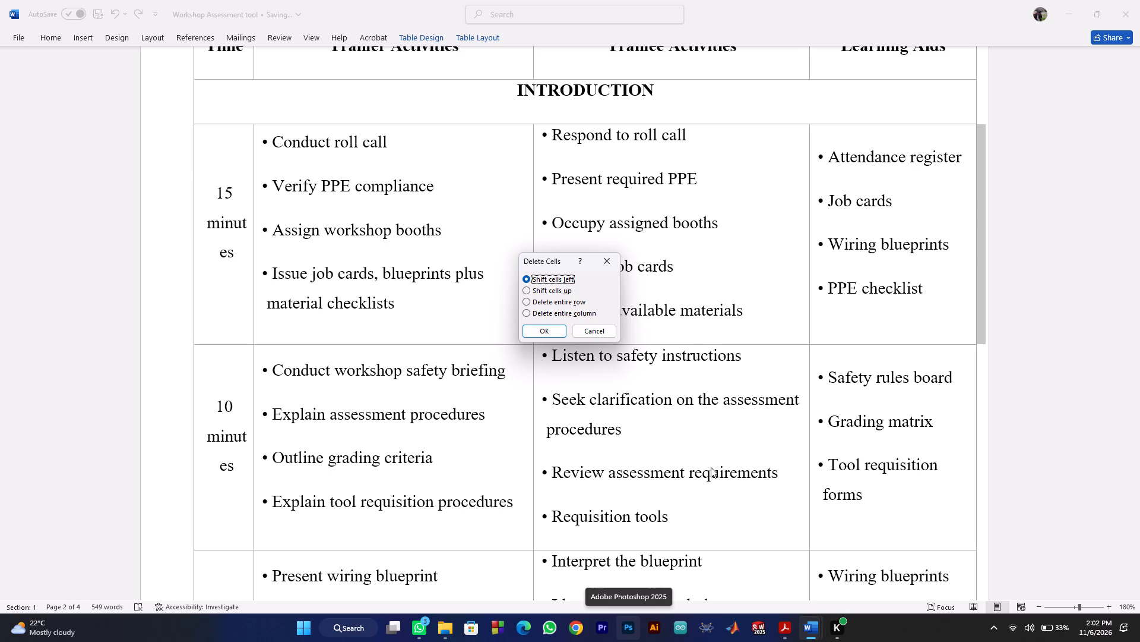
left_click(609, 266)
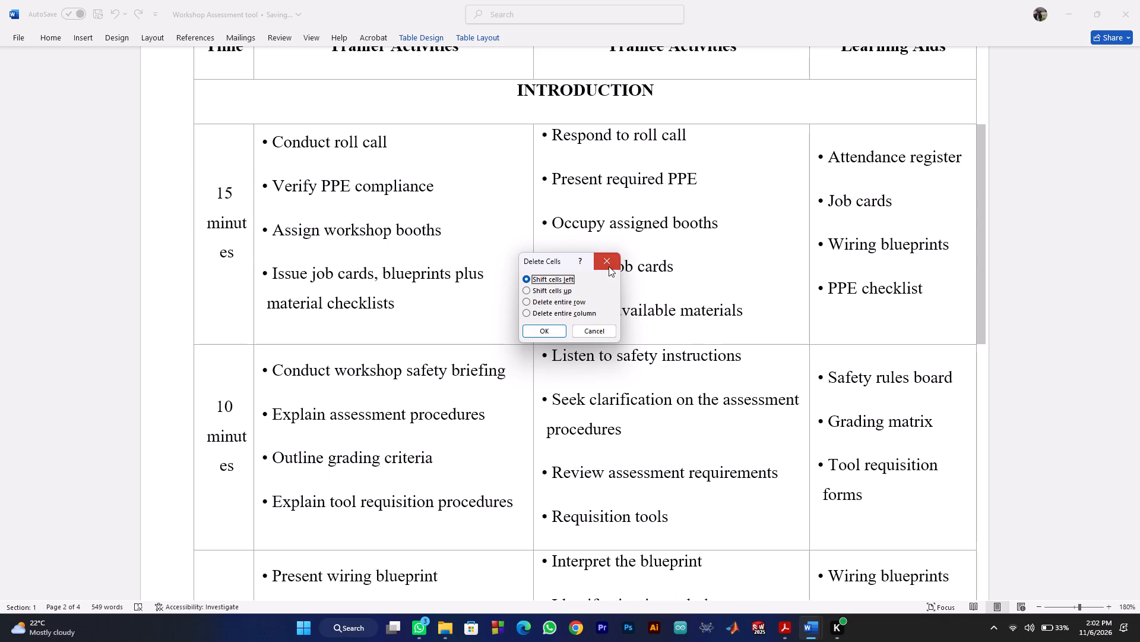
Select the "Attendance register" entry in the Learning Aids cell of the first 15-minute row under INTRODUCTION.
left_click(815, 156)
left_click(835, 169)
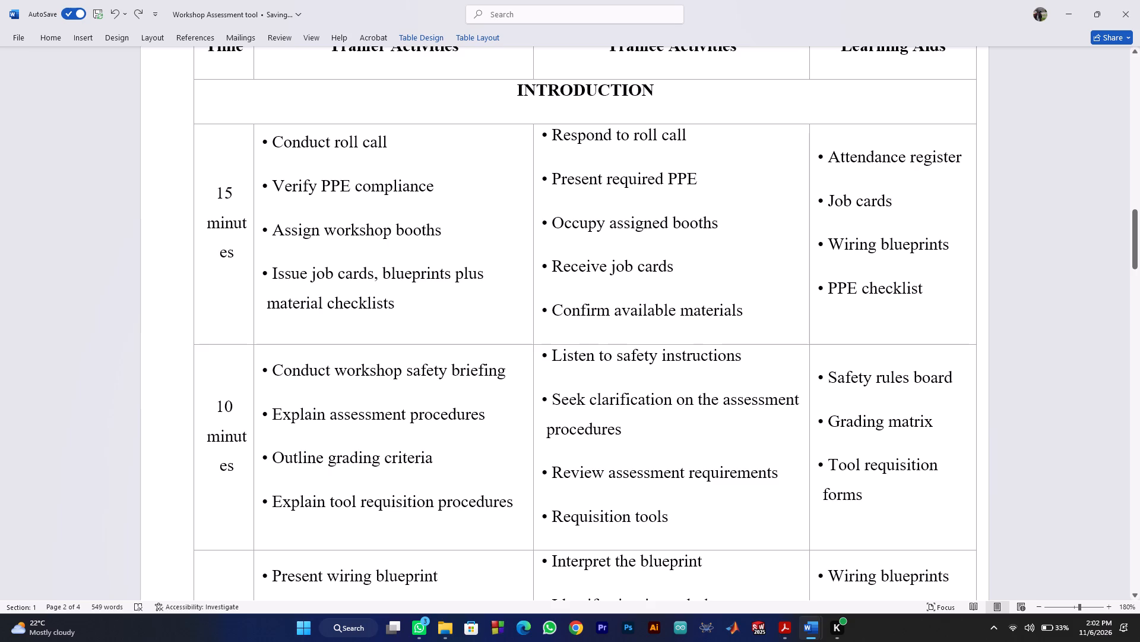
left_click_drag(961, 159, 822, 172)
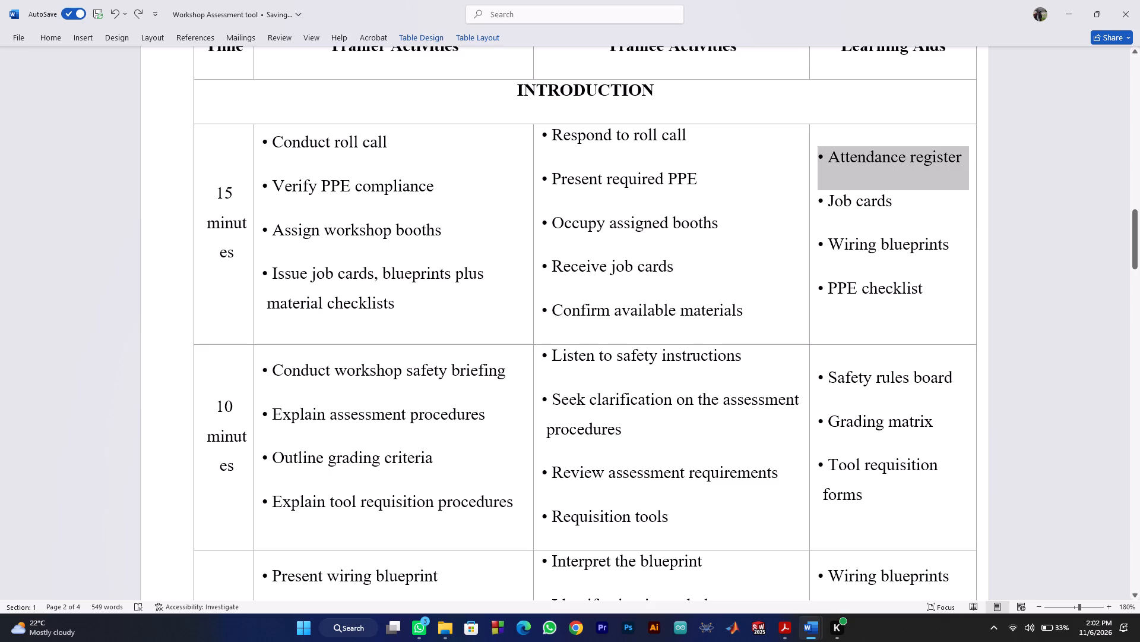
left_click_drag(822, 172, 819, 171)
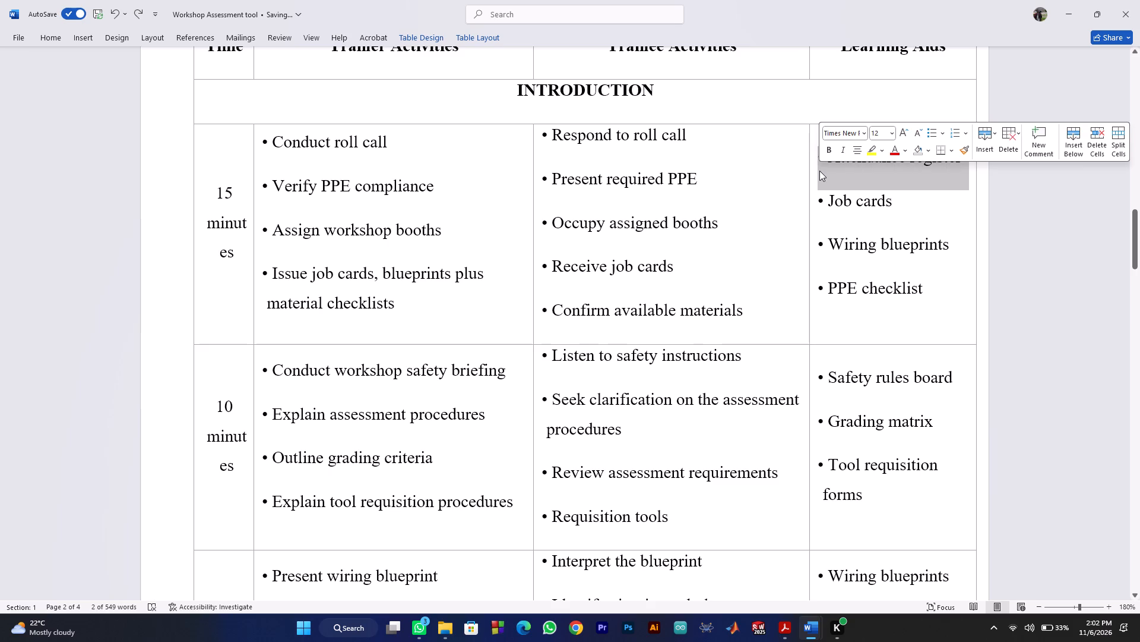
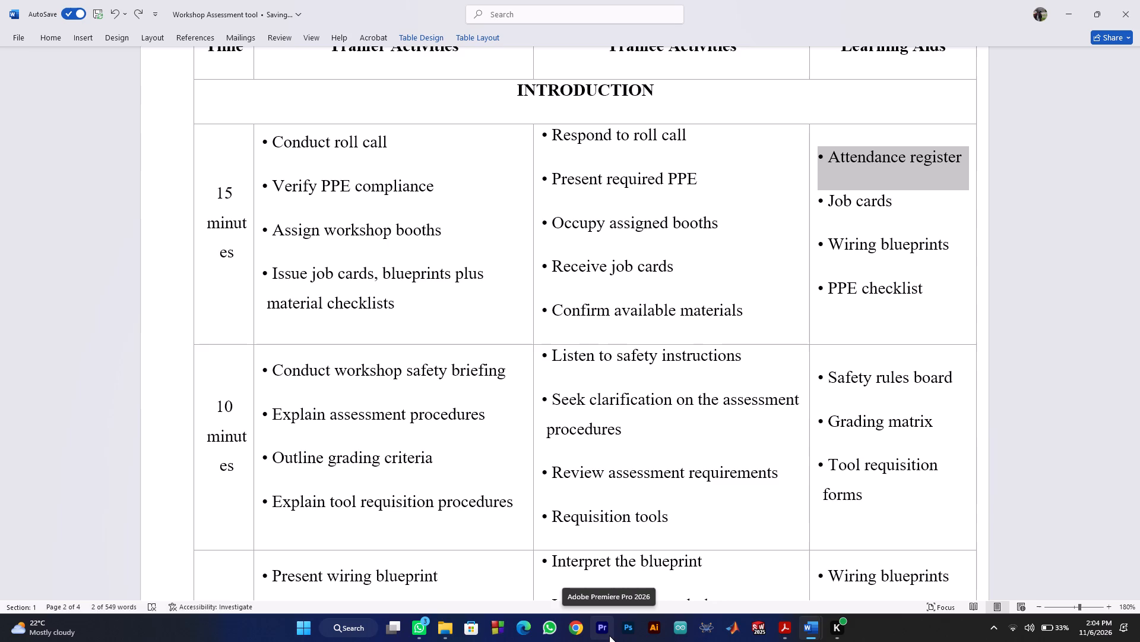
Delete the selected "Attendance register" entry from the Learning Aids cell of the first 15-minute row under INTRODUCTION.
key("BackSpace")
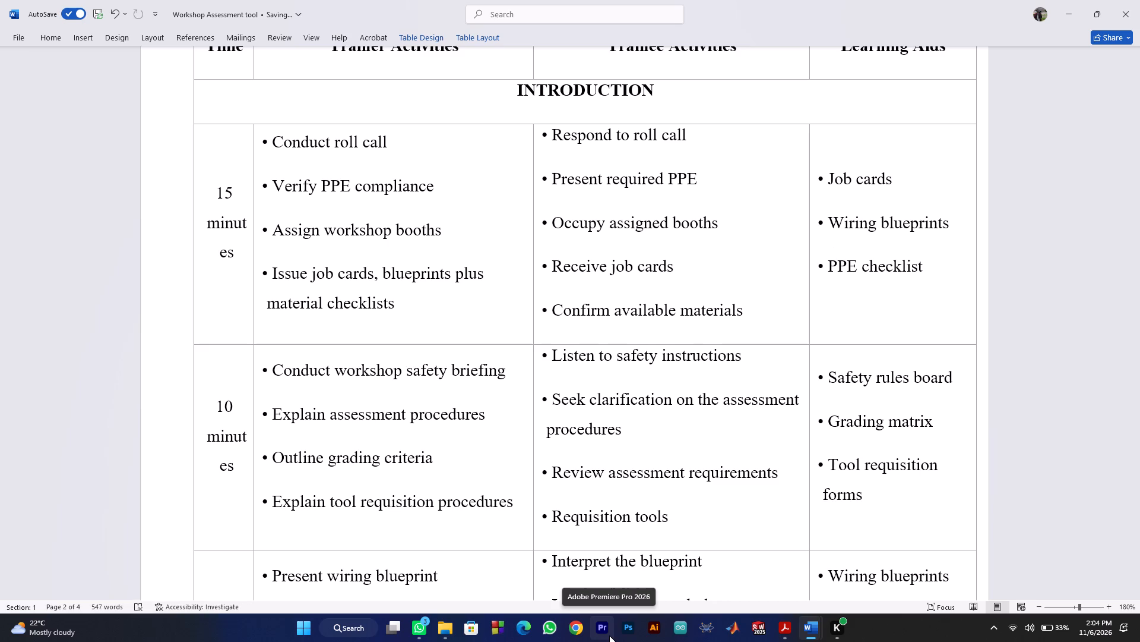
key("BackSpace")
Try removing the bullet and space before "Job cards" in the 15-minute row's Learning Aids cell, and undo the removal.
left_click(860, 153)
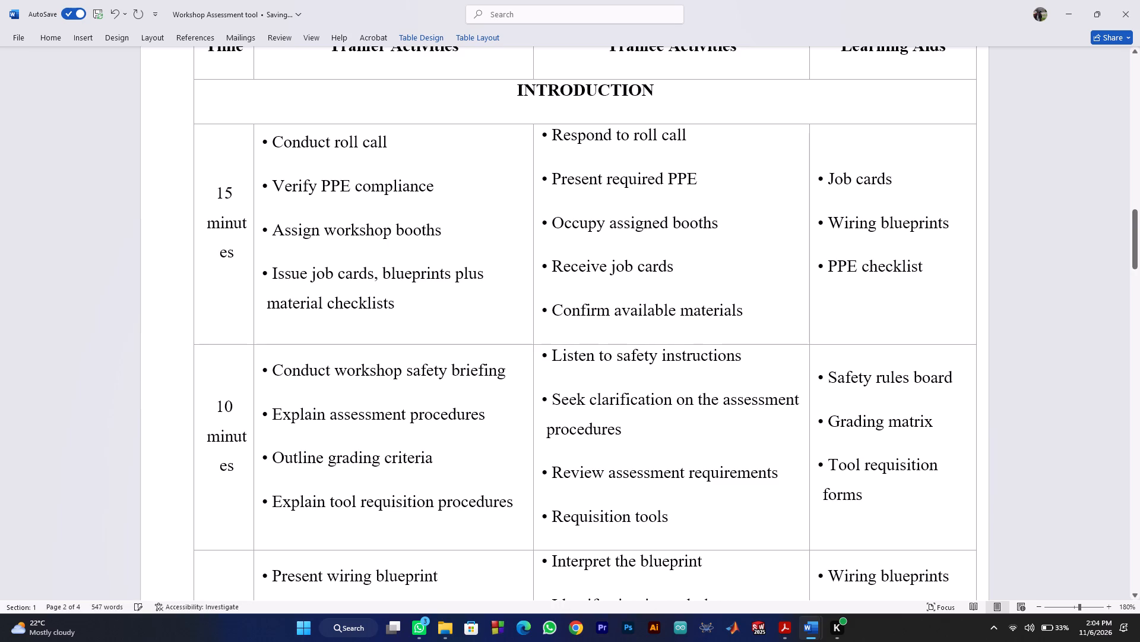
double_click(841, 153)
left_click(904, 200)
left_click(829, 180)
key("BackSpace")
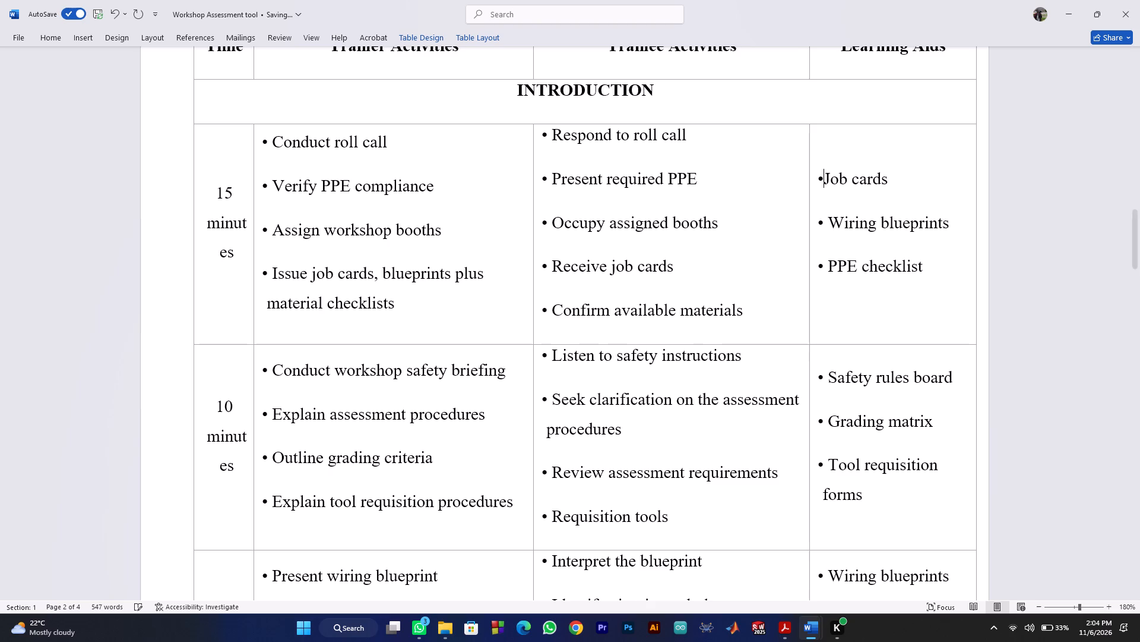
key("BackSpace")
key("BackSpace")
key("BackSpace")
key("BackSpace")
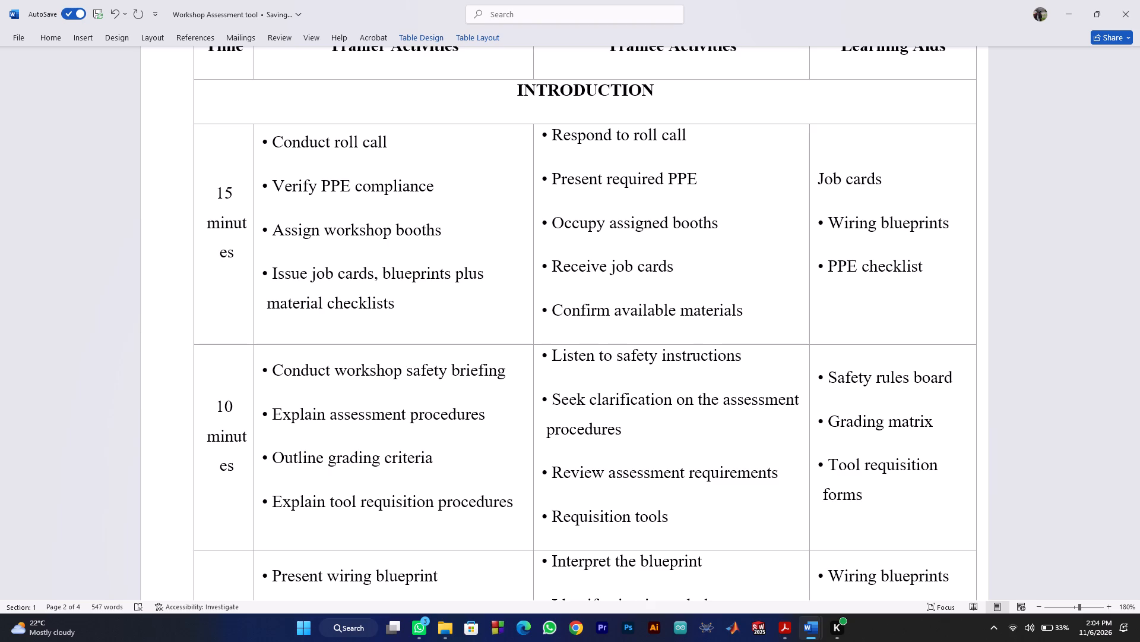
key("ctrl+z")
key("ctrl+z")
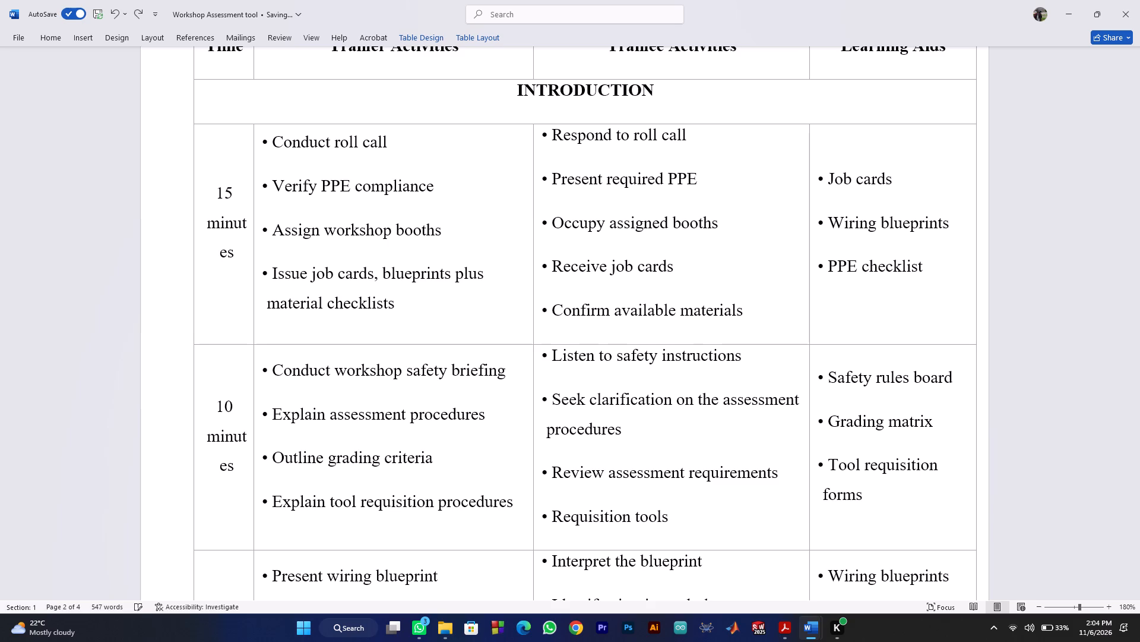
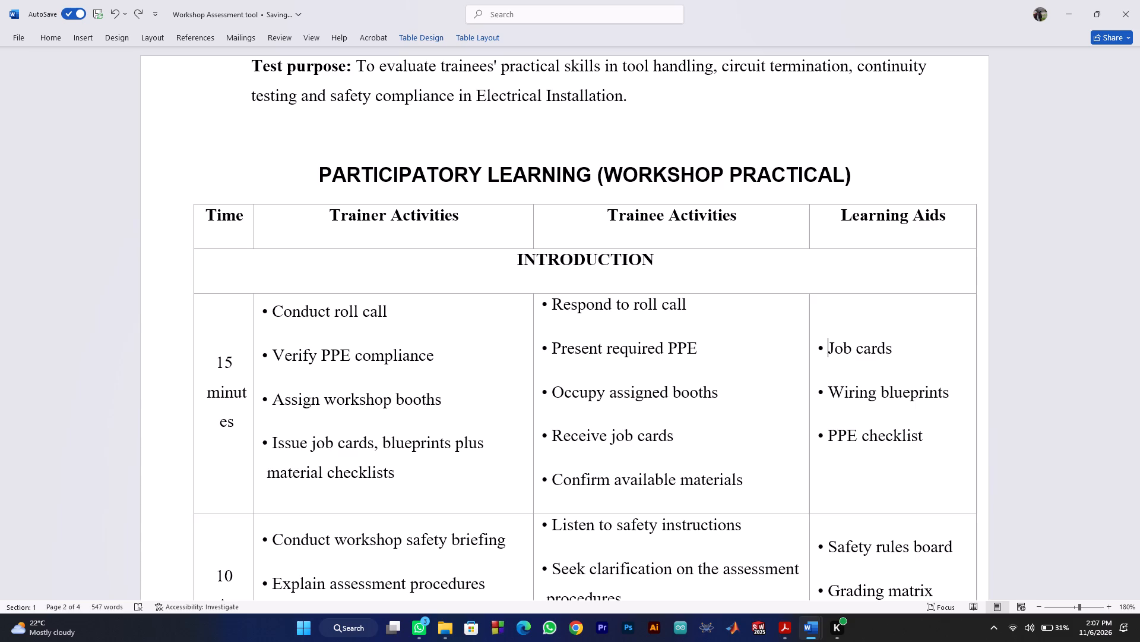
Review the 15-, 10- and 15-minute rows under INTRODUCTION in the Workshop Assessment tool's participatory learning table.
scroll(854, 102, "down", 1)
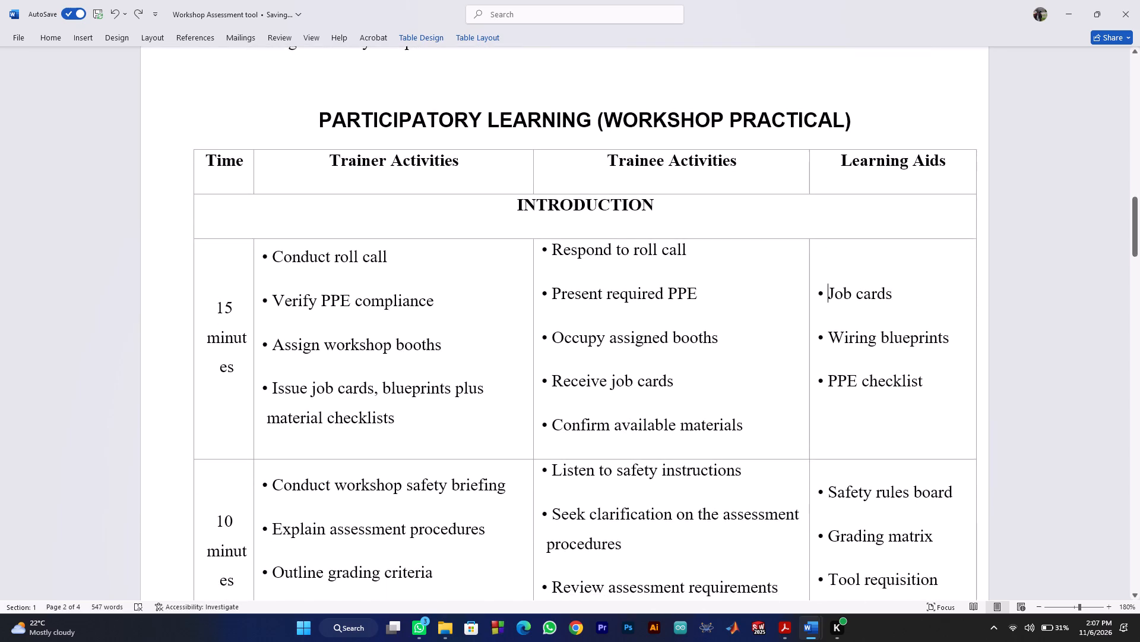
scroll(854, 102, "down", 3)
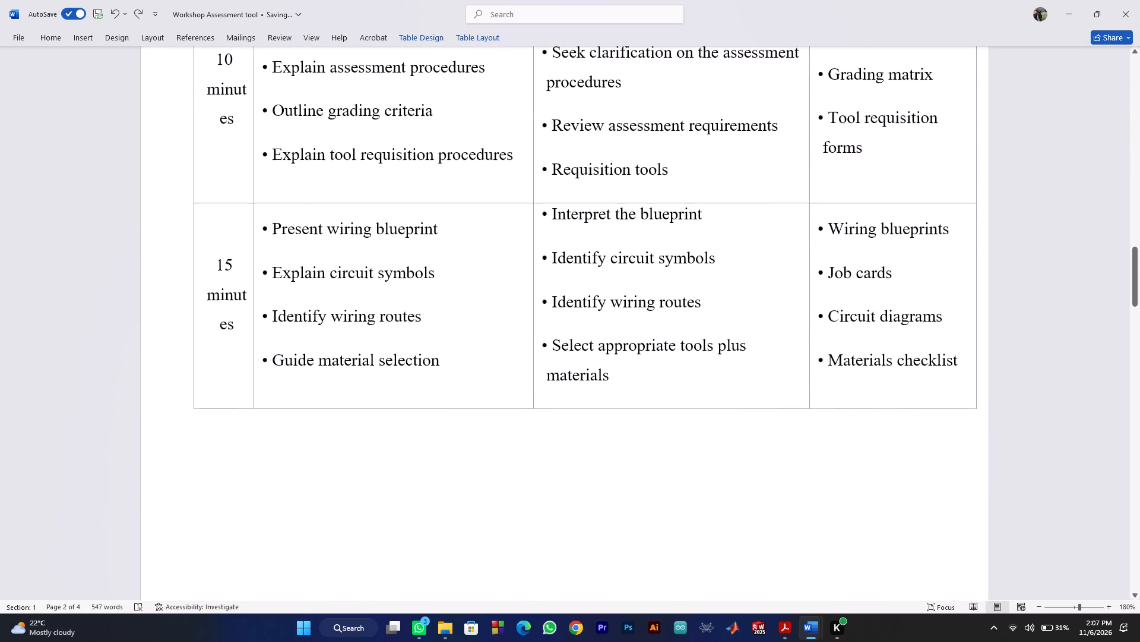
scroll(783, 226, "down", 1)
scroll(623, 629, "down", 1)
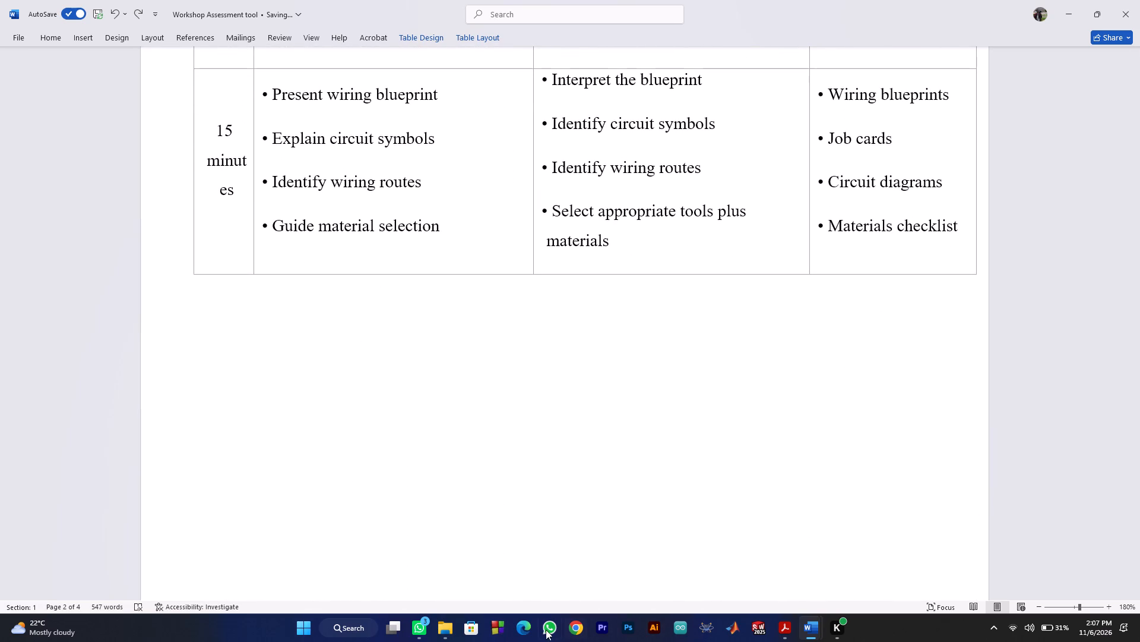
scroll(546, 630, "down", 1)
scroll(515, 377, "up", 1)
scroll(512, 428, "up", 1)
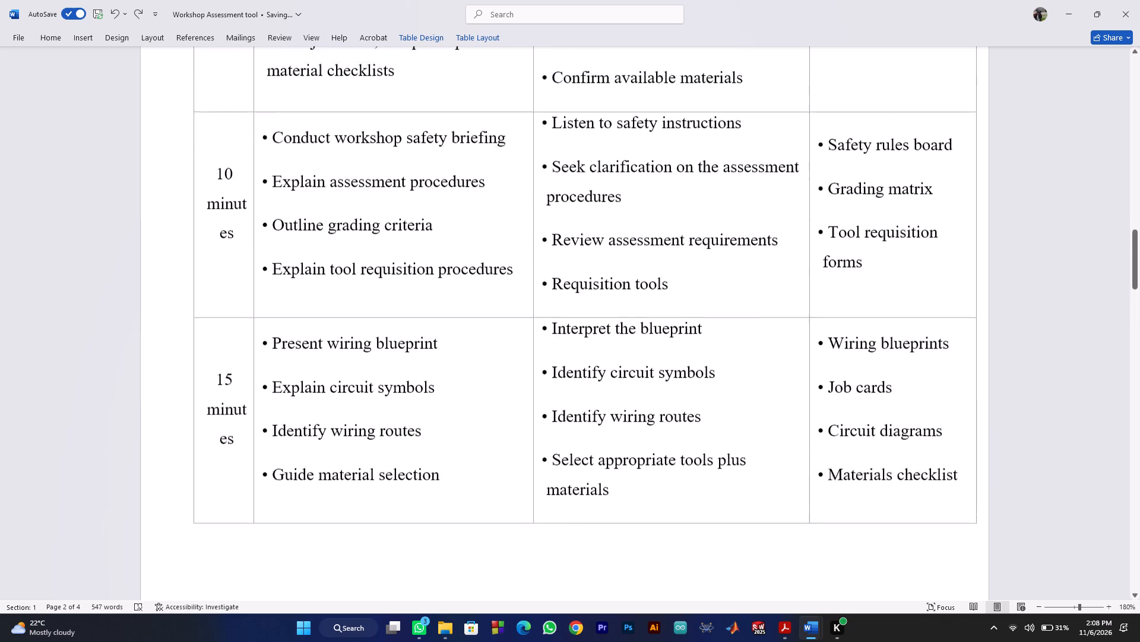
scroll(480, 476, "up", 1)
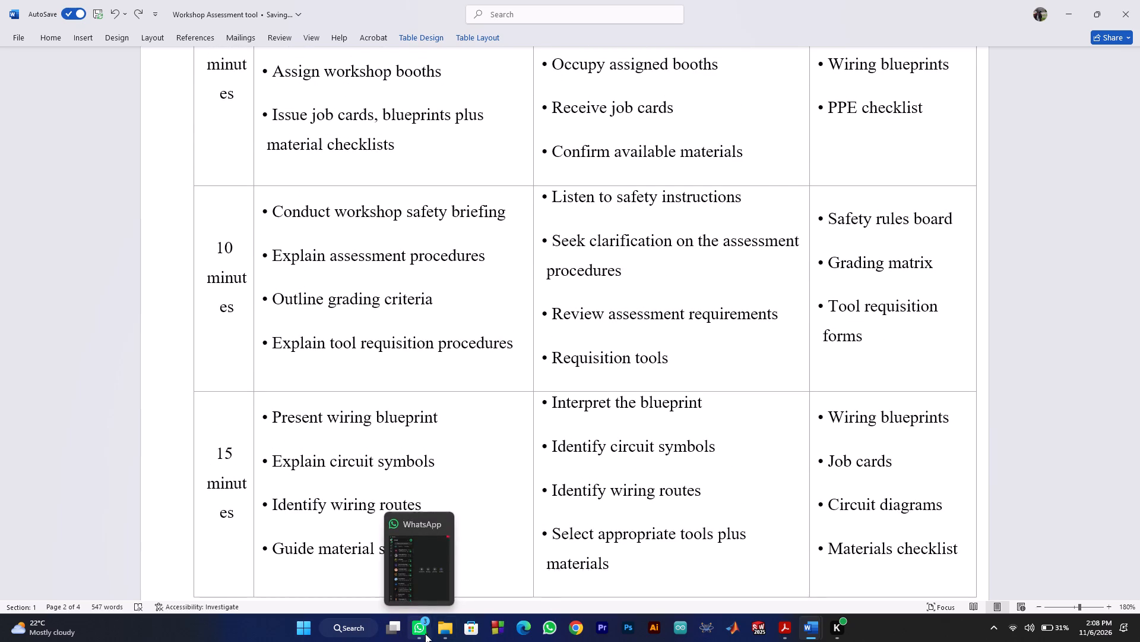
Switch to File Explorer and open the practical session plan document from the My Work_practice folder.
left_click(445, 634)
left_click(447, 627)
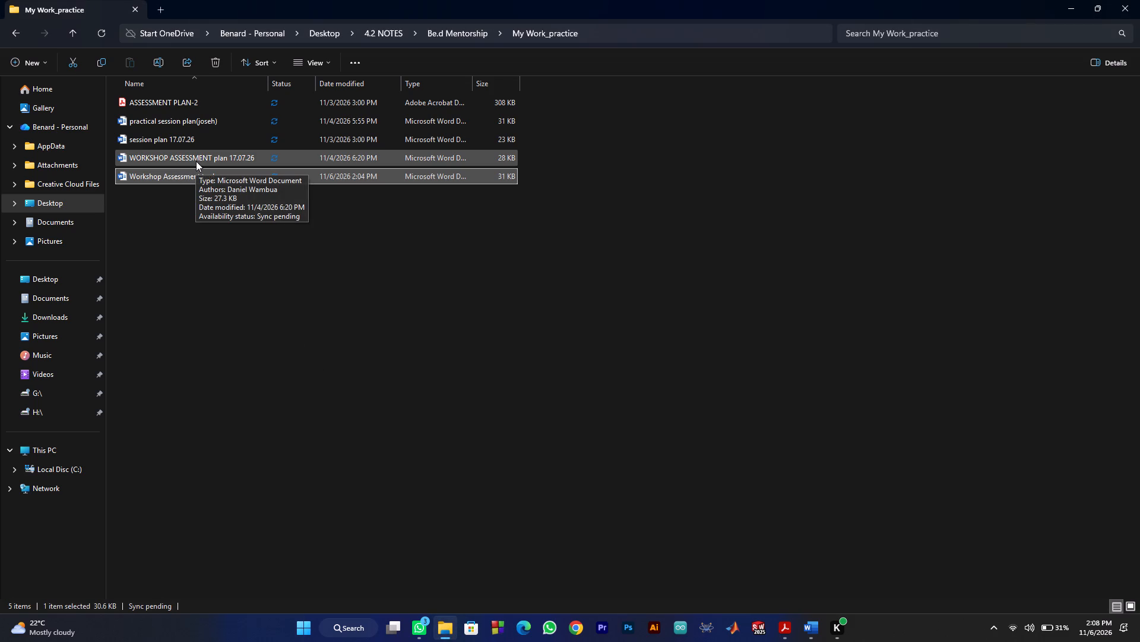
double_click(169, 124)
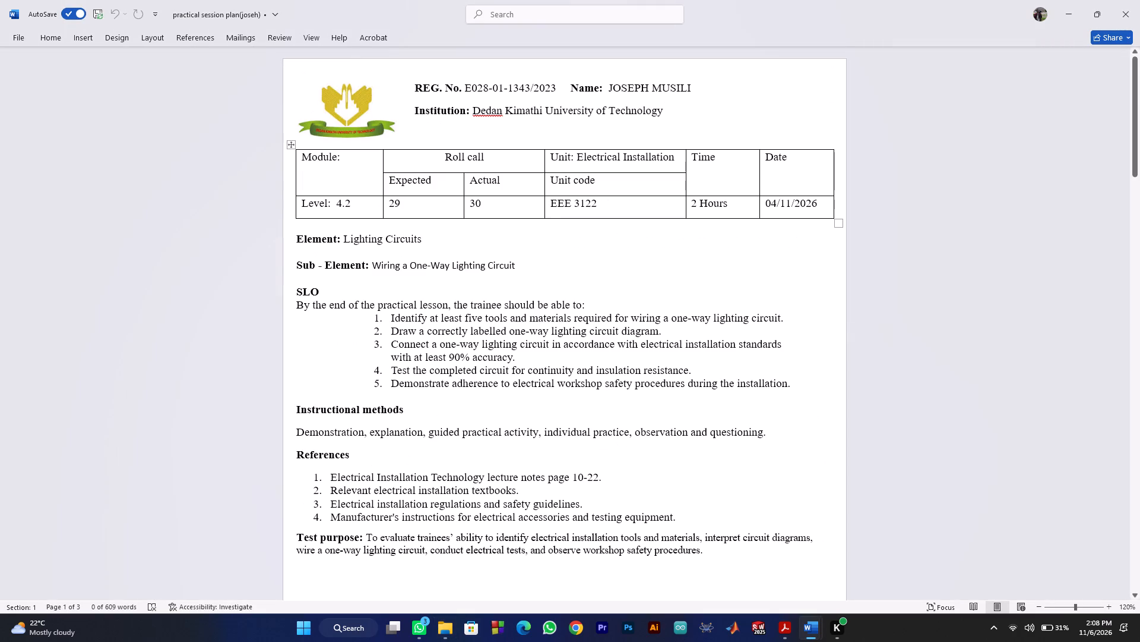
Examine the practical session plan's participatory learning table, self-evaluation section, learning outcomes, references and test purpose.
scroll(457, 269, "down", 20)
scroll(457, 269, "down", 3)
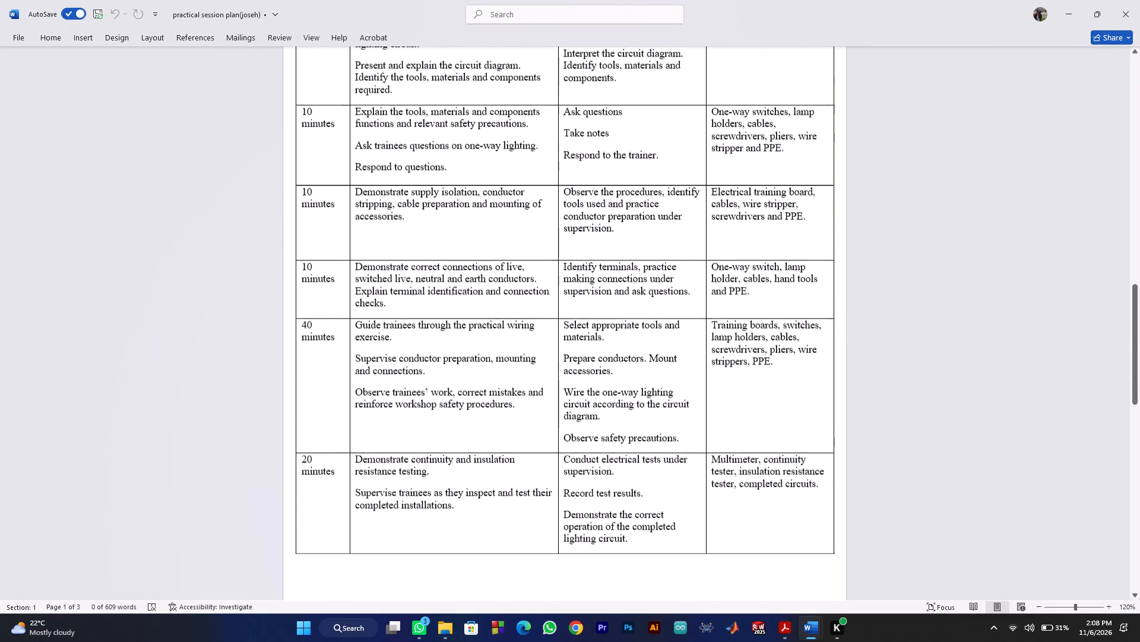
scroll(457, 274, "down", 18)
scroll(457, 274, "up", 5)
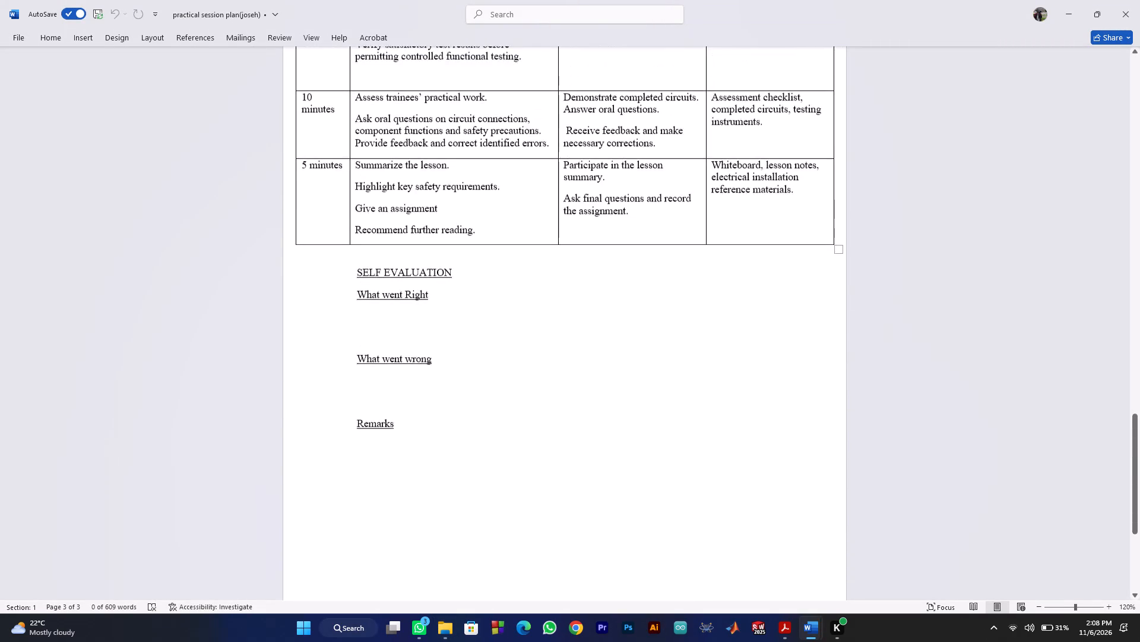
scroll(457, 274, "up", 18)
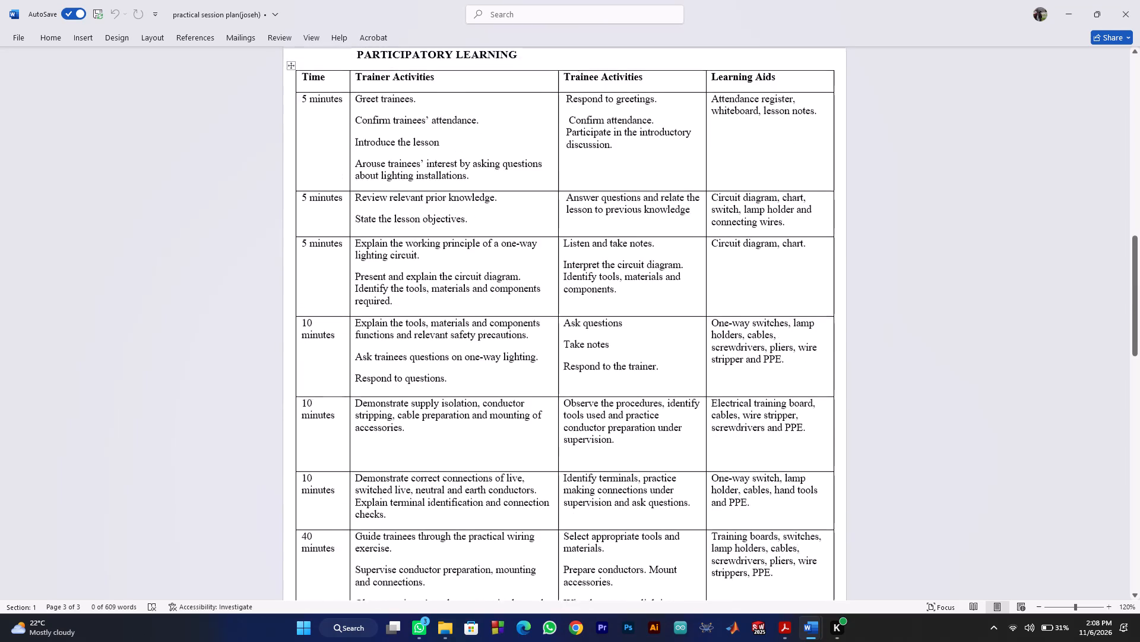
scroll(457, 274, "up", 12)
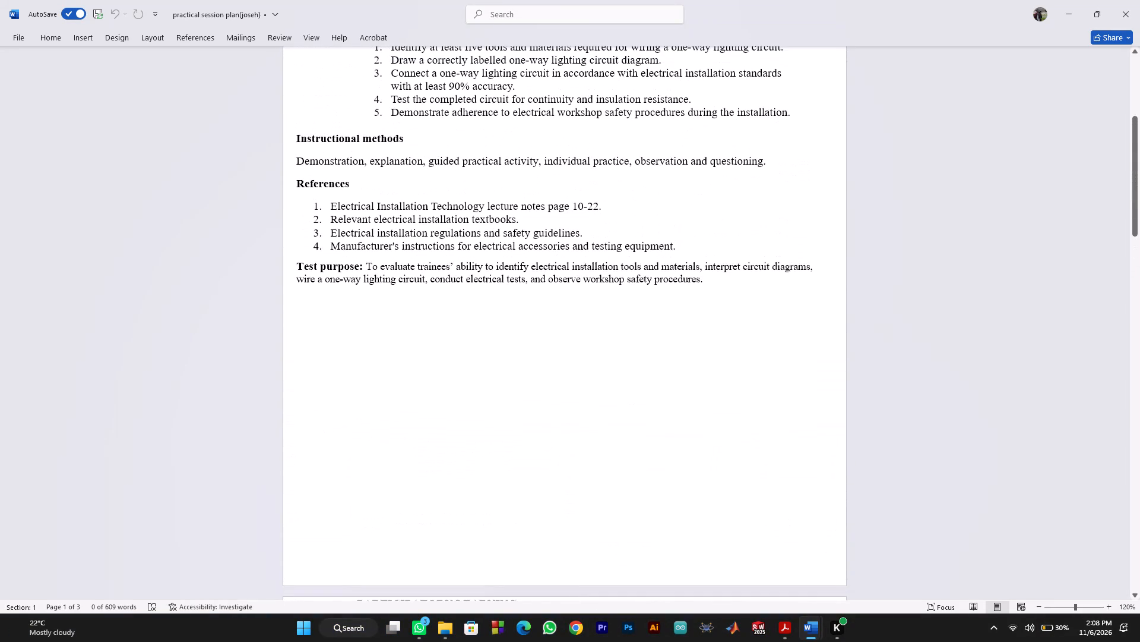
scroll(356, 282, "up", 5)
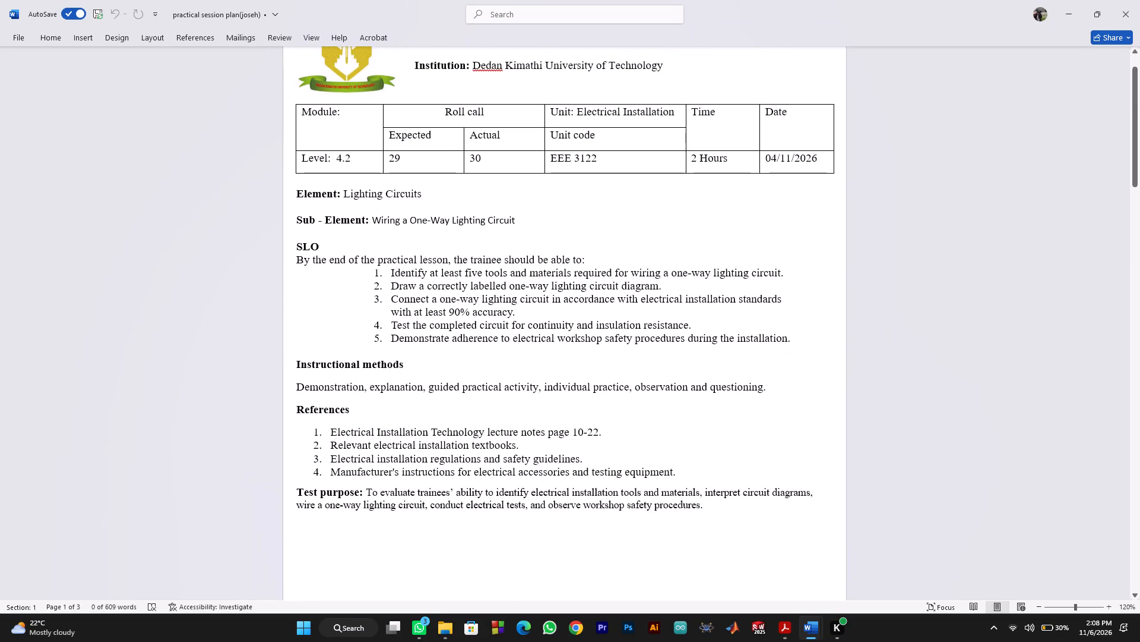
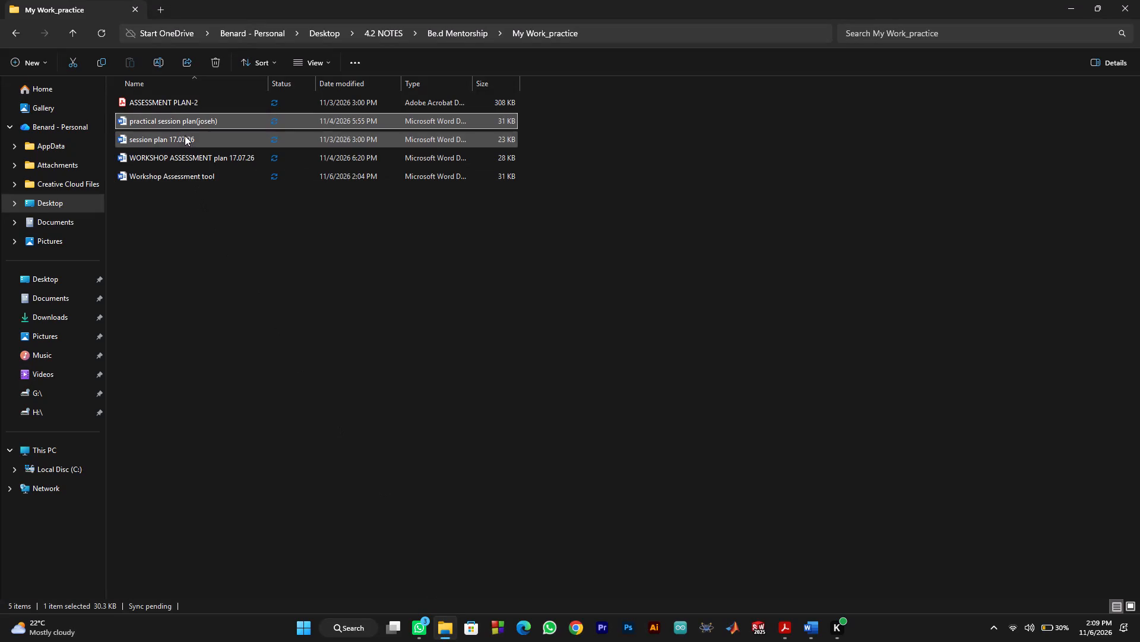
Pick up the practical session plan document from the My Work_practice folder to transfer it to another application.
left_click(182, 119)
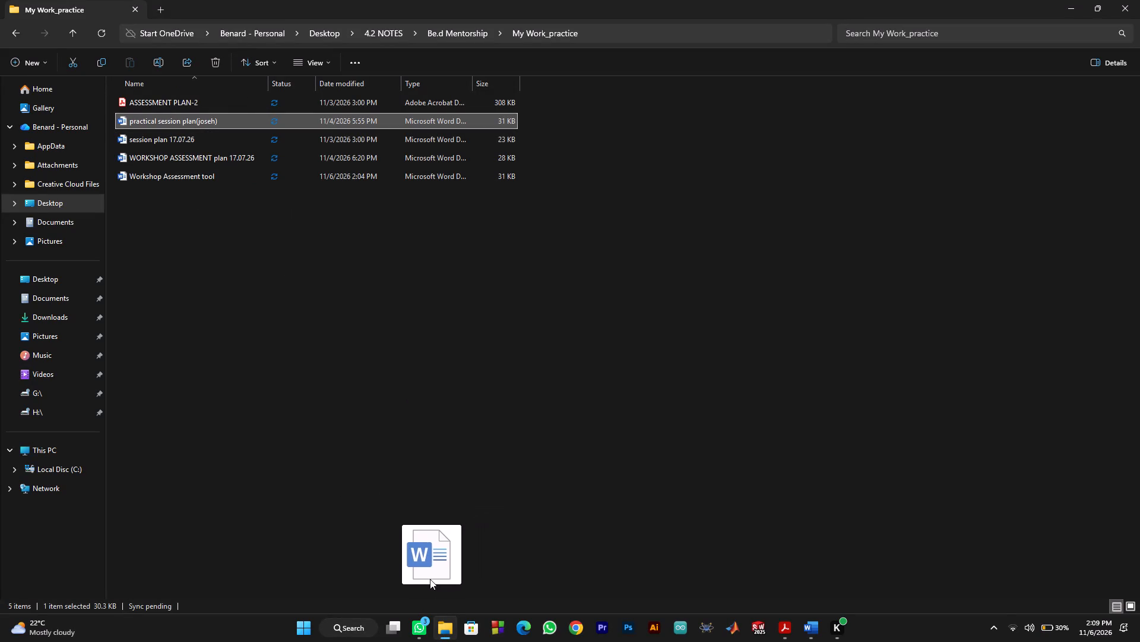
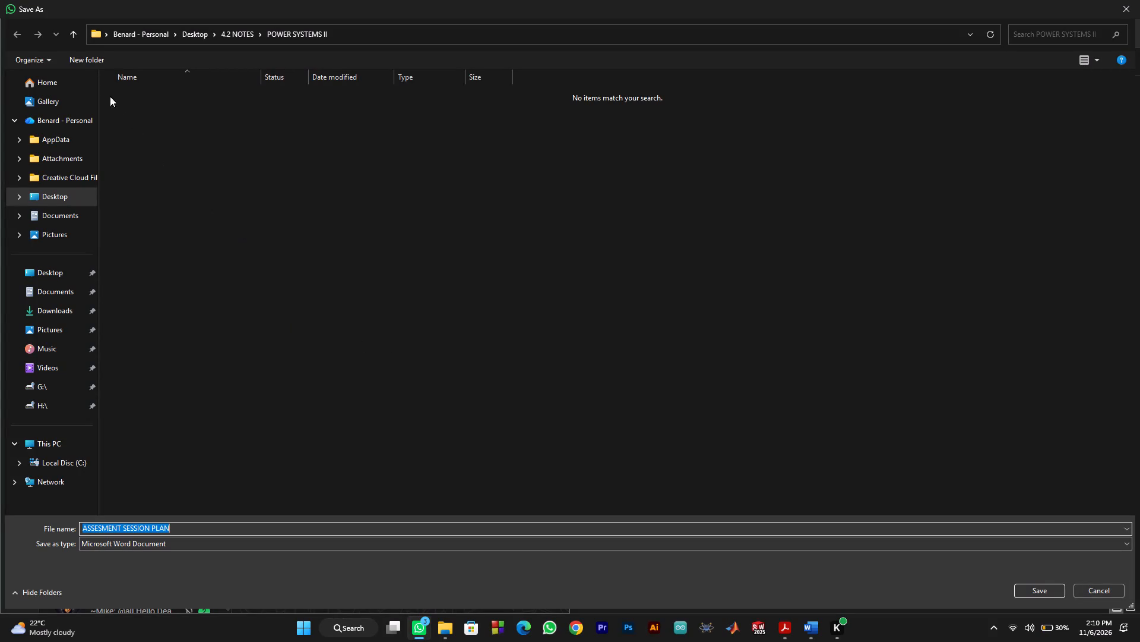
Set the save location for the assessment session plan to the My Work_practice folder inside Be.d Mentorship under 4.2 NOTES.
left_click(232, 33)
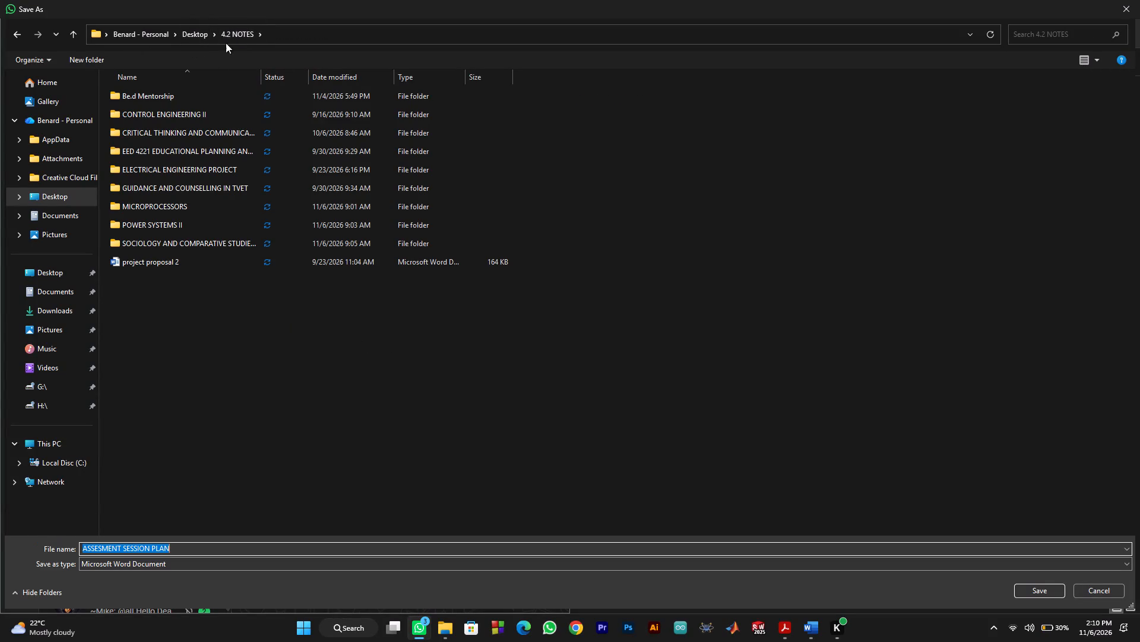
double_click(181, 99)
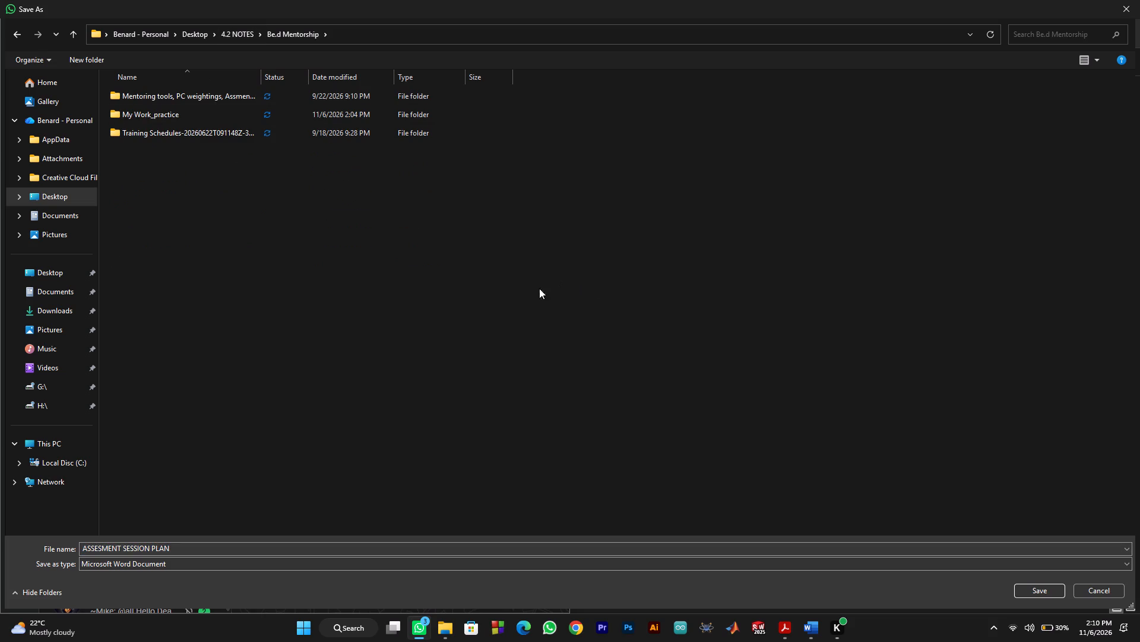
double_click(235, 115)
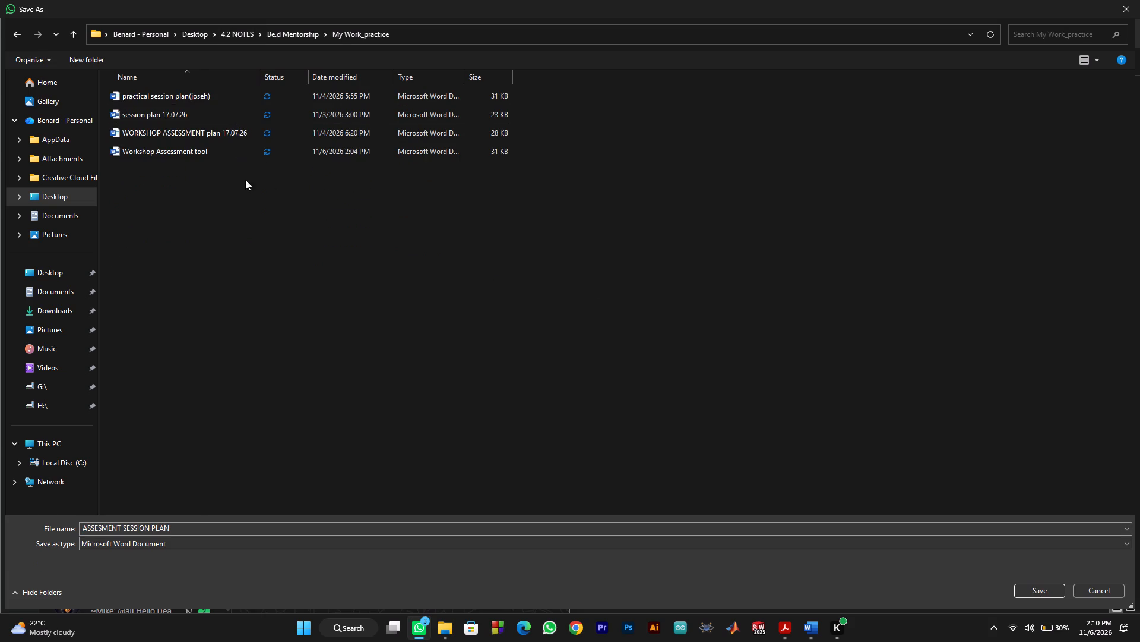
Save the Word document under the file name ASSESMENT SESSION PLAN (joseh).
left_click(184, 523)
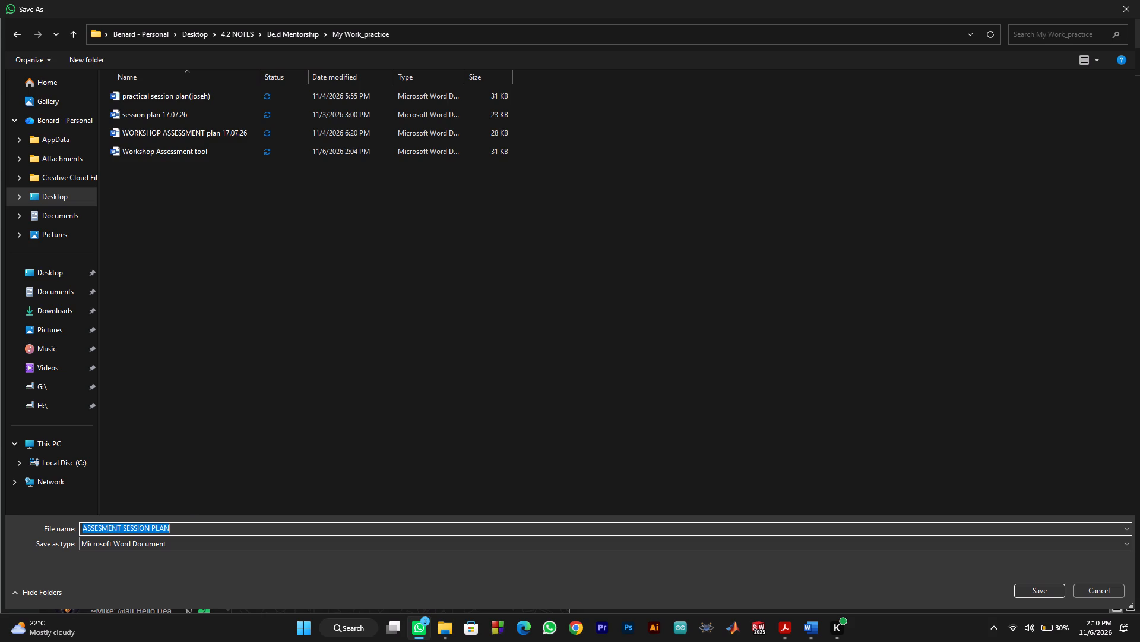
left_click(188, 533)
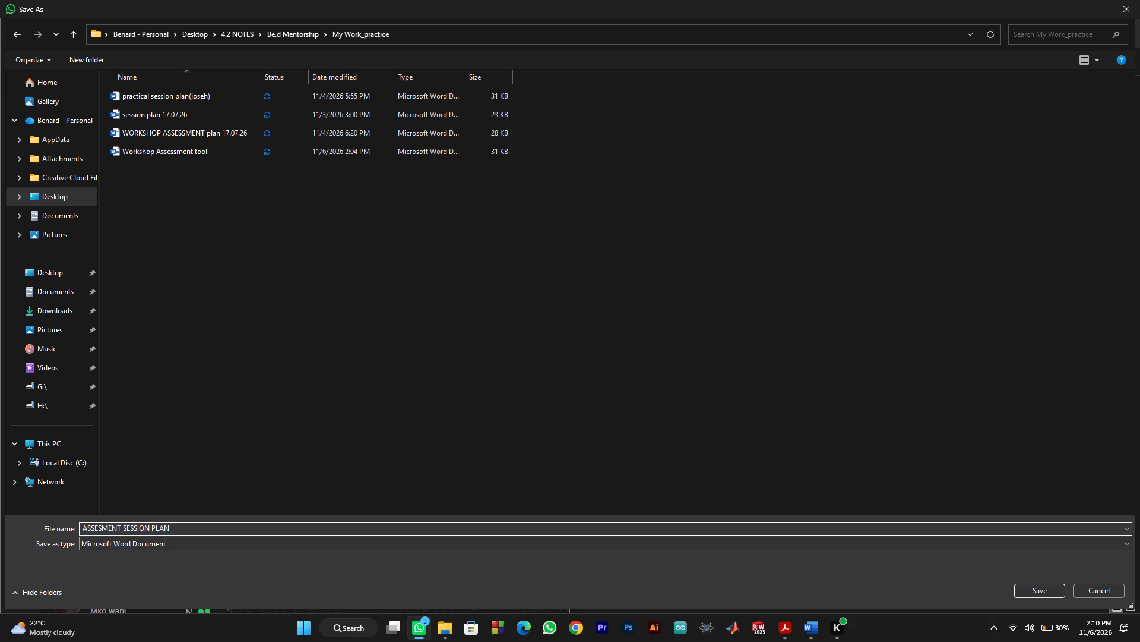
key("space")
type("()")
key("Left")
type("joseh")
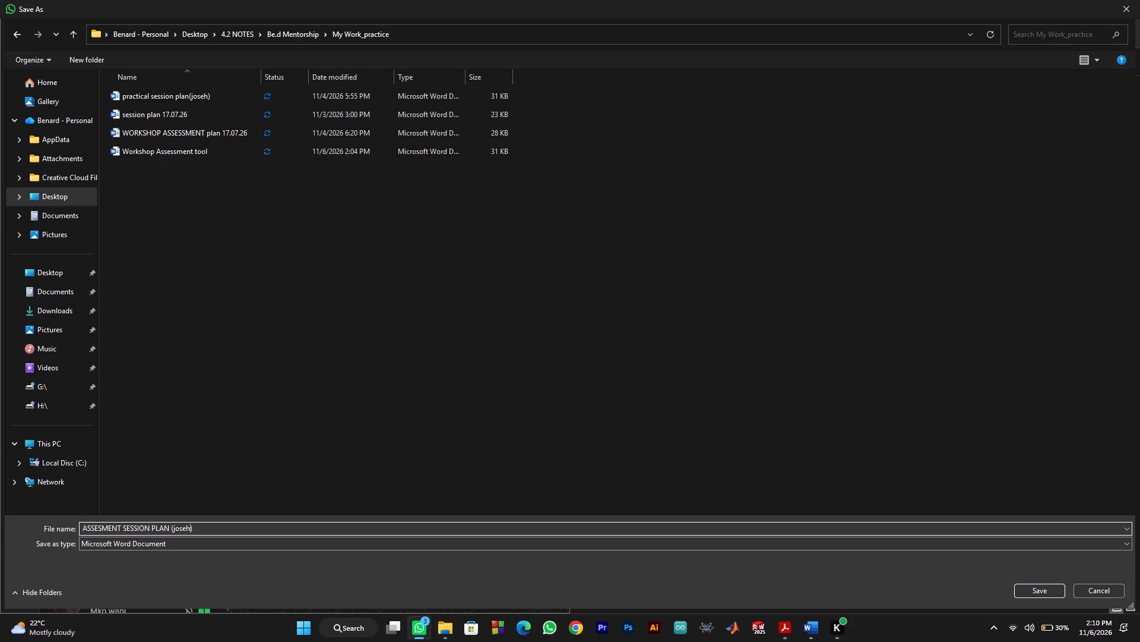